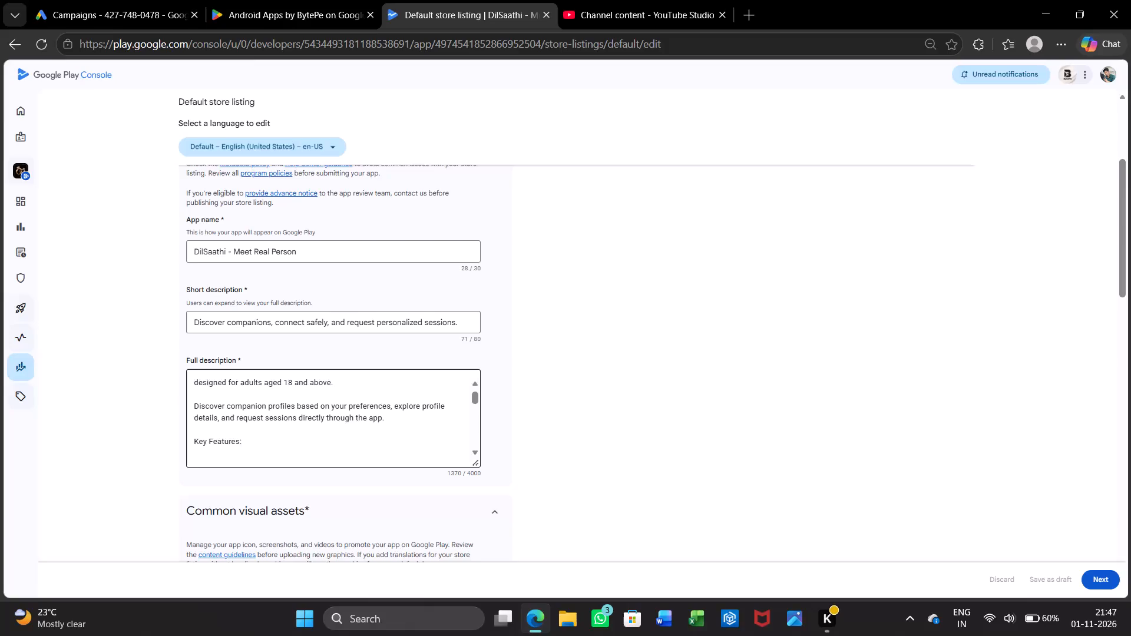
In YouTube Studio, dismiss the video processing notice and copy the share link of the DilSaathi Short dated 1 Nov 2026.
scroll(446, 337, down, 1)
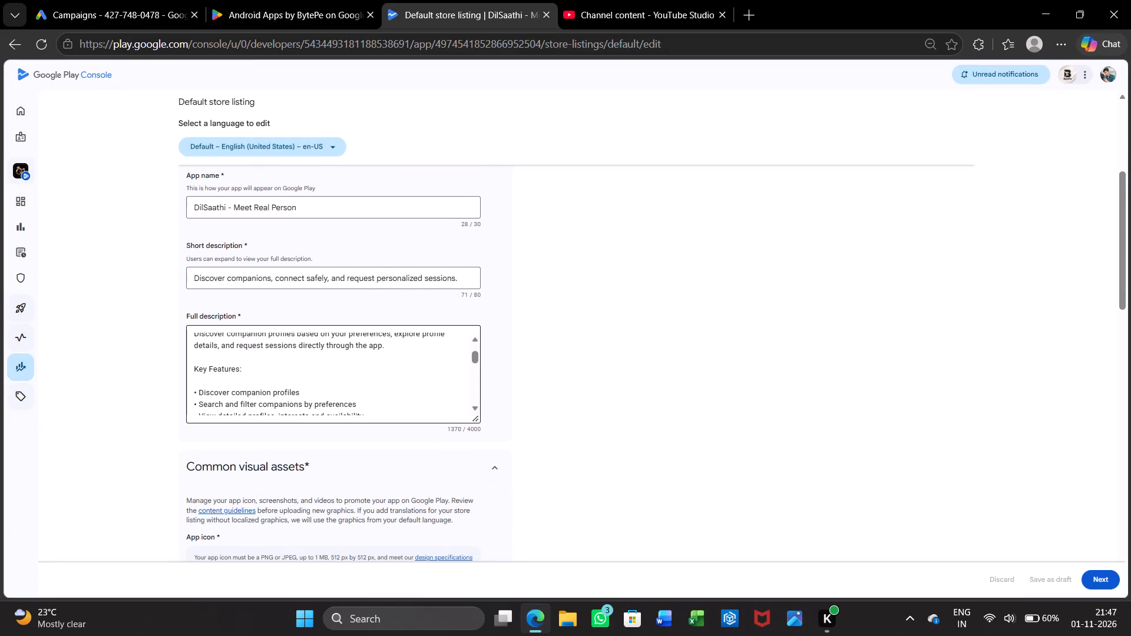
scroll(413, 481, down, 3)
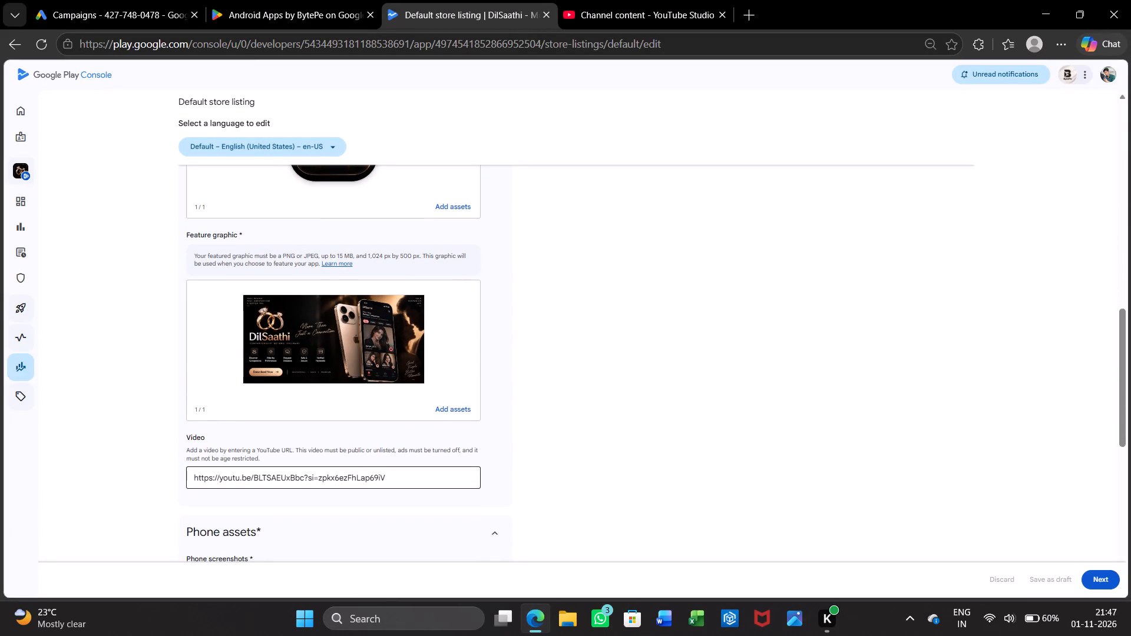
scroll(413, 481, down, 1)
click(600, 0)
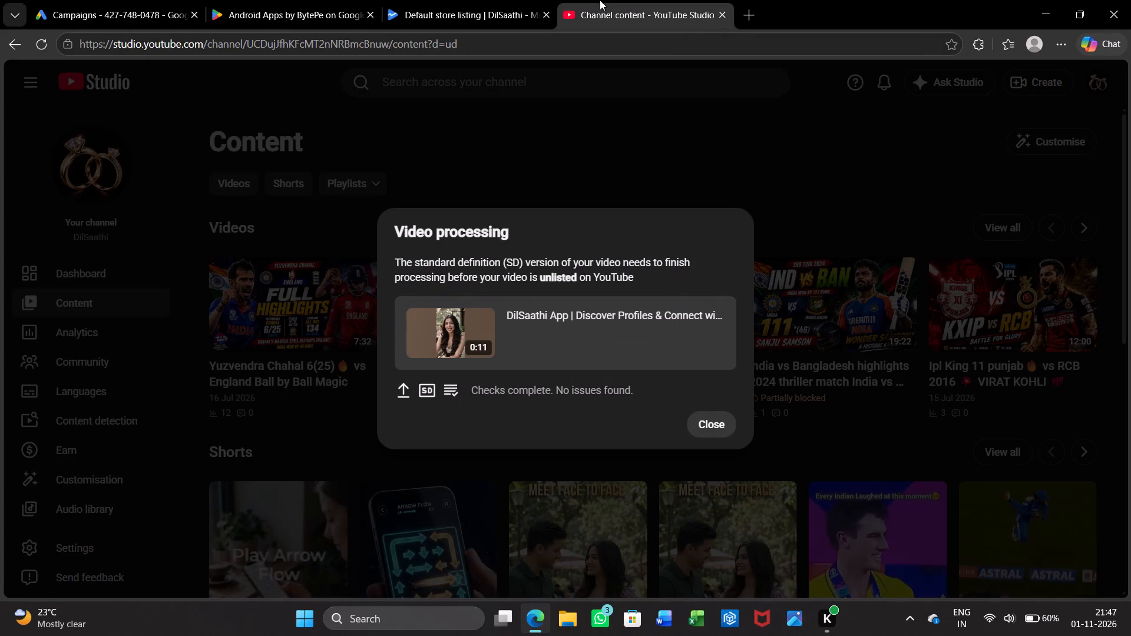
click(702, 423)
scroll(537, 406, down, 1)
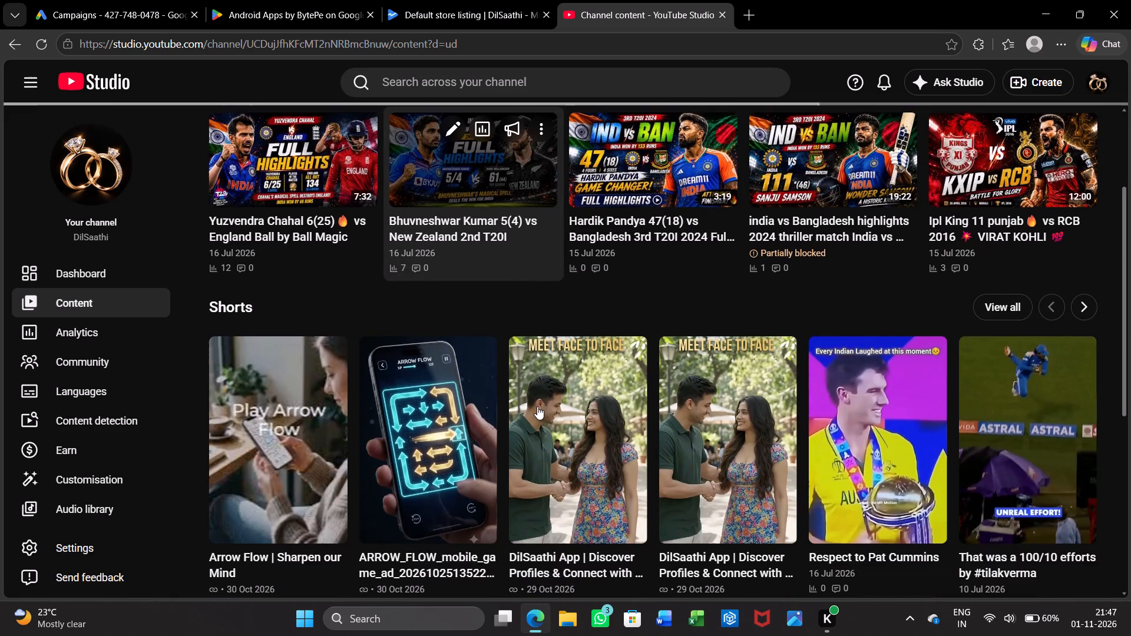
scroll(537, 406, up, 1)
scroll(537, 406, down, 1)
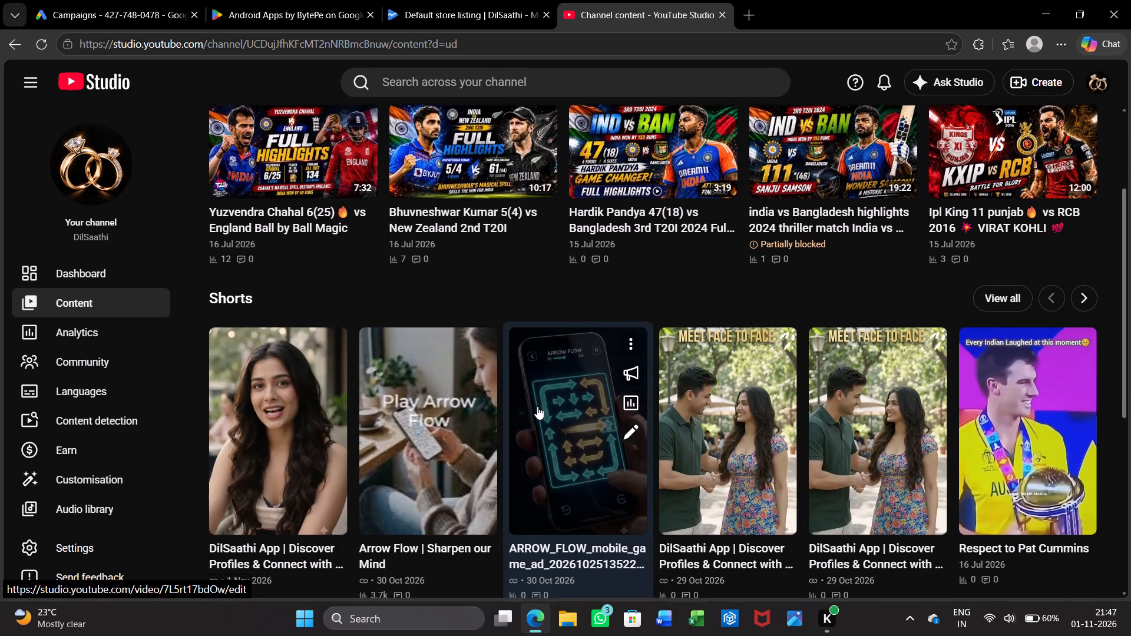
scroll(537, 406, down, 1)
click(325, 322)
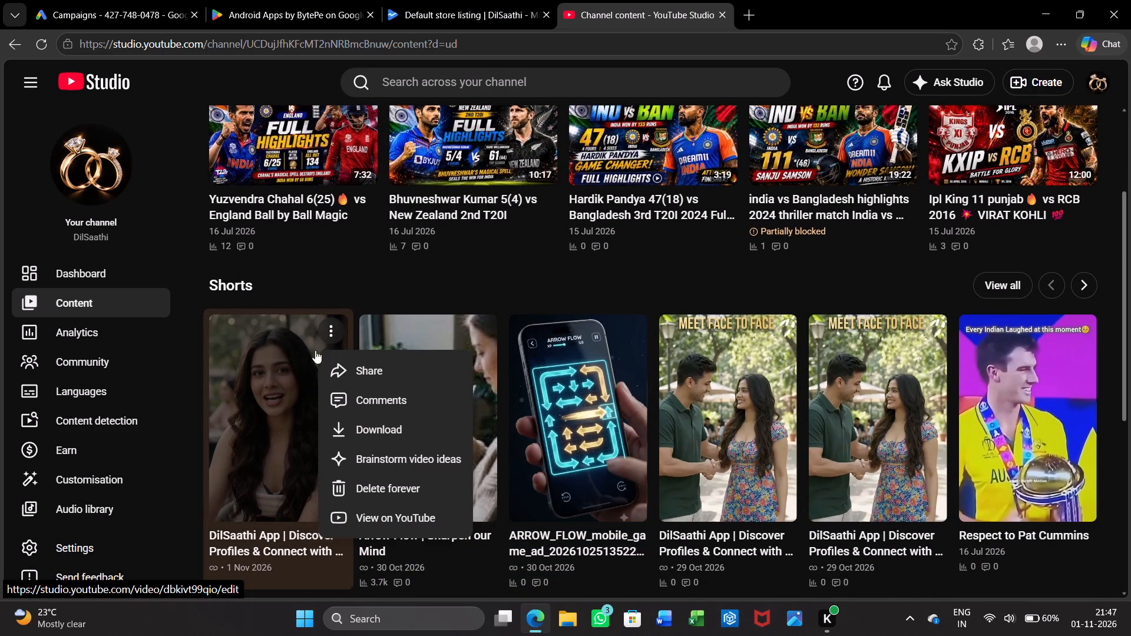
click(408, 365)
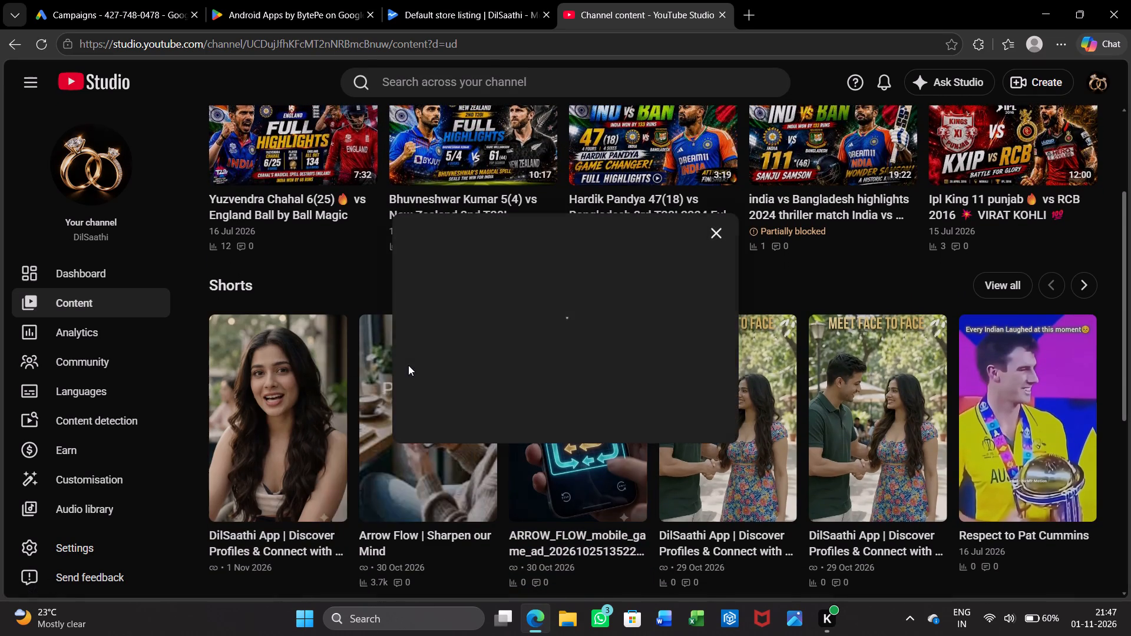
click(687, 344)
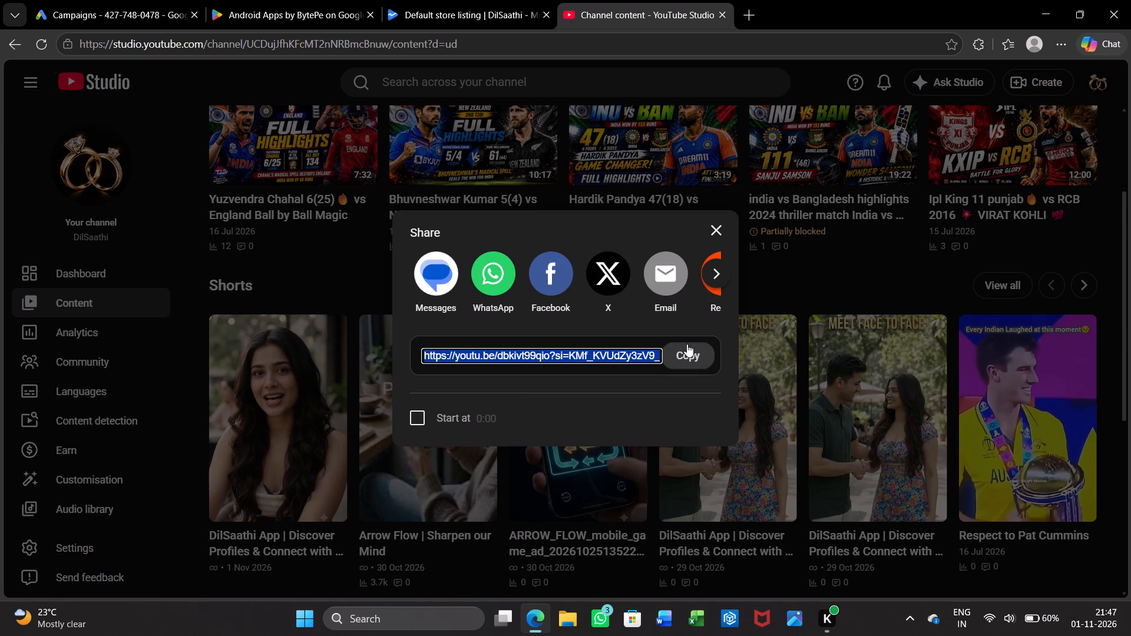
Replace the Video URL in DilSaathi's default store listing with the copied youtu.be/dbkivt99qio share link and continue to the review stage.
click(436, 0)
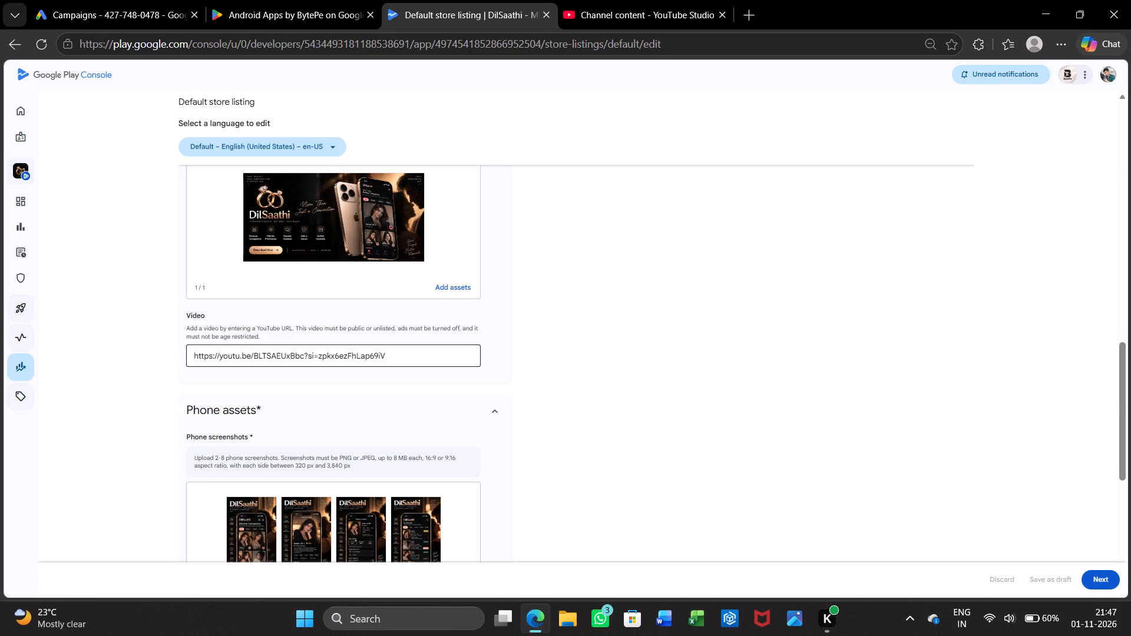
triple_click(386, 352)
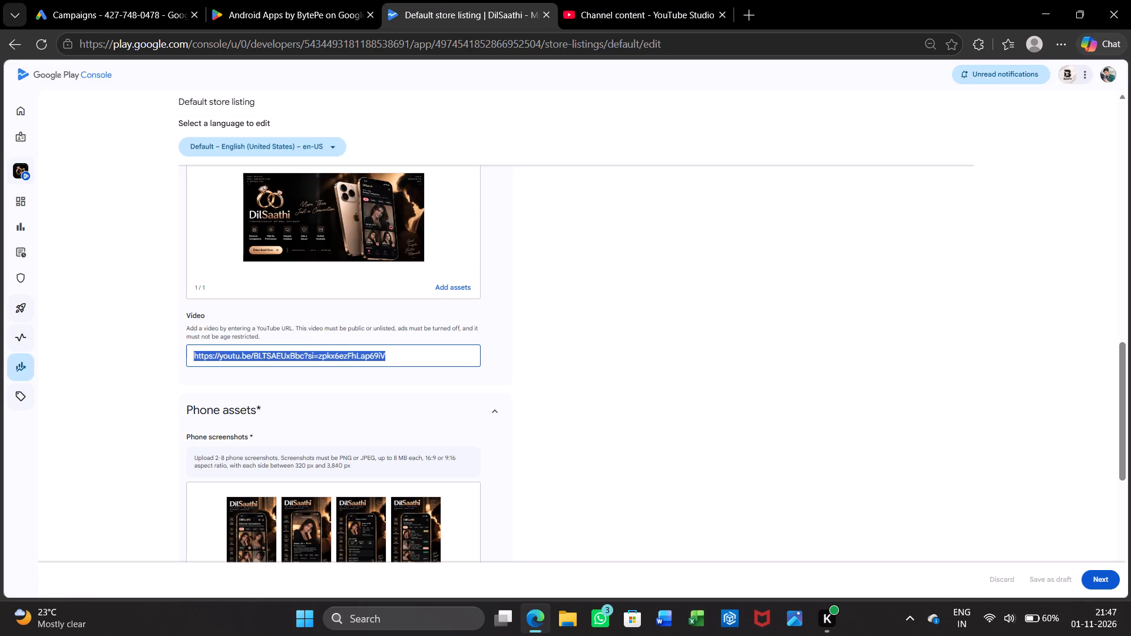
key(ctrl+v)
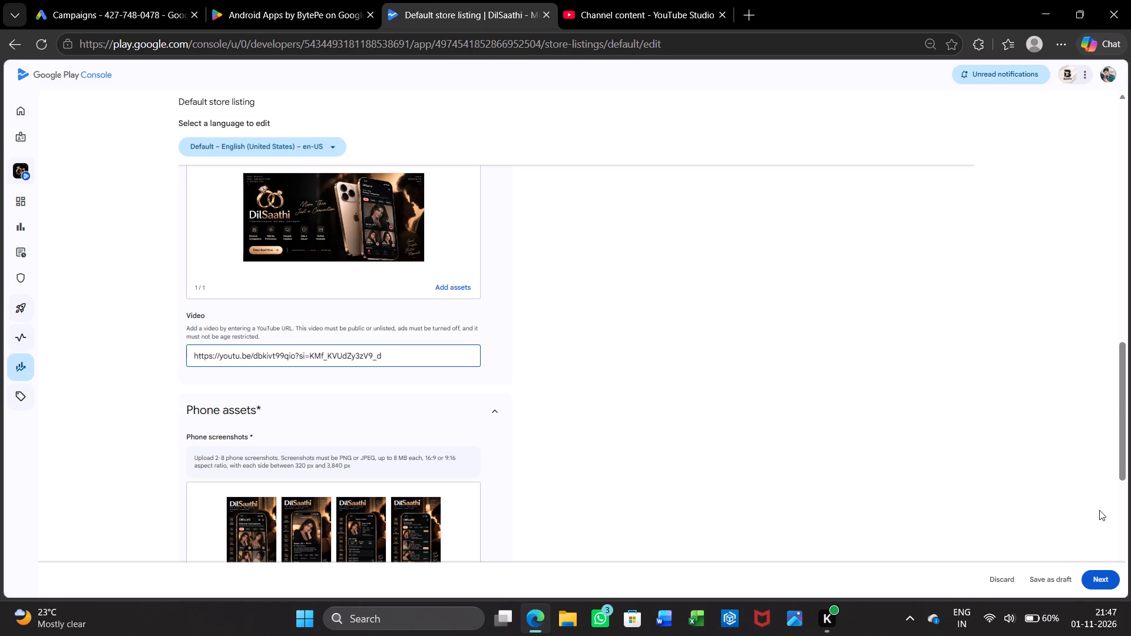
click(1106, 581)
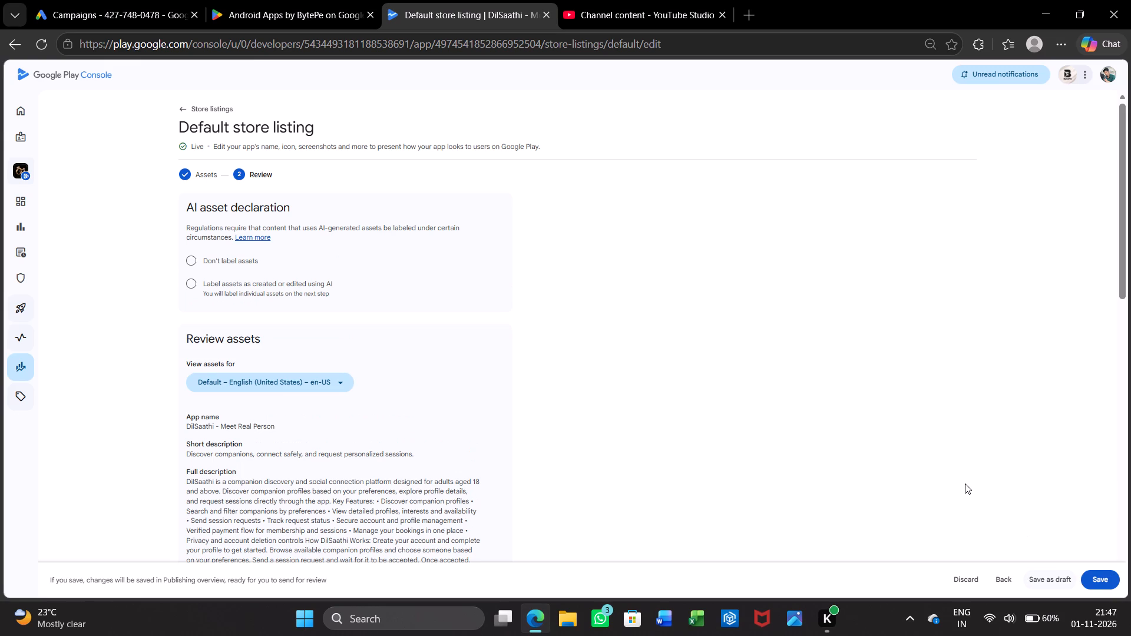
Set the AI asset declaration to "Don't label assets" and save the store listing.
scroll(965, 483, down, 1)
scroll(965, 483, up, 1)
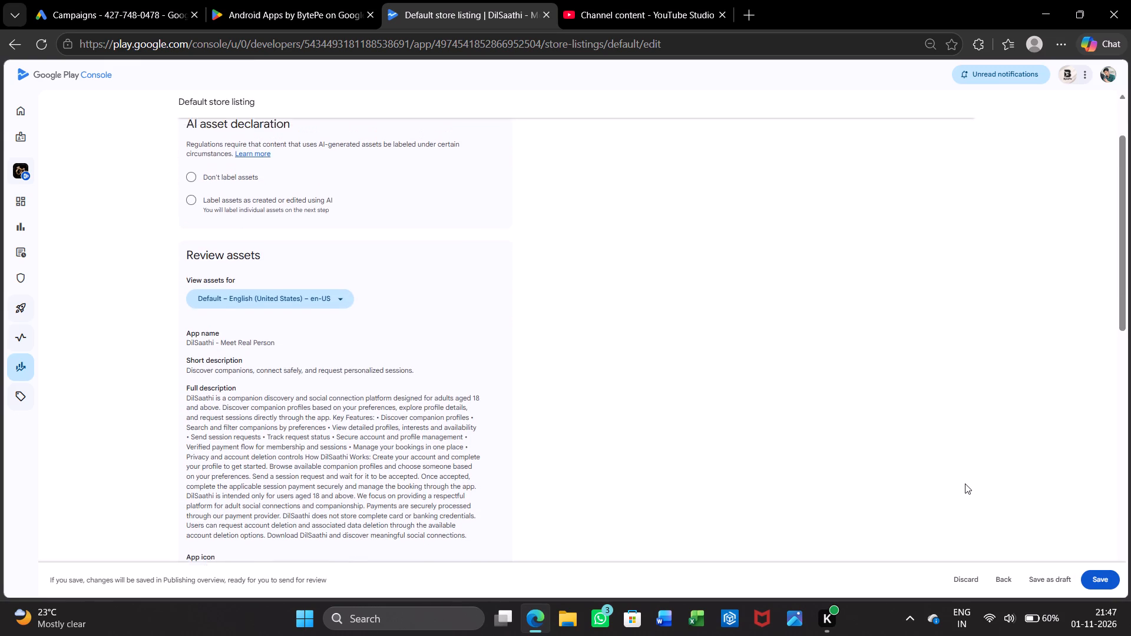
scroll(965, 483, up, 1)
click(194, 235)
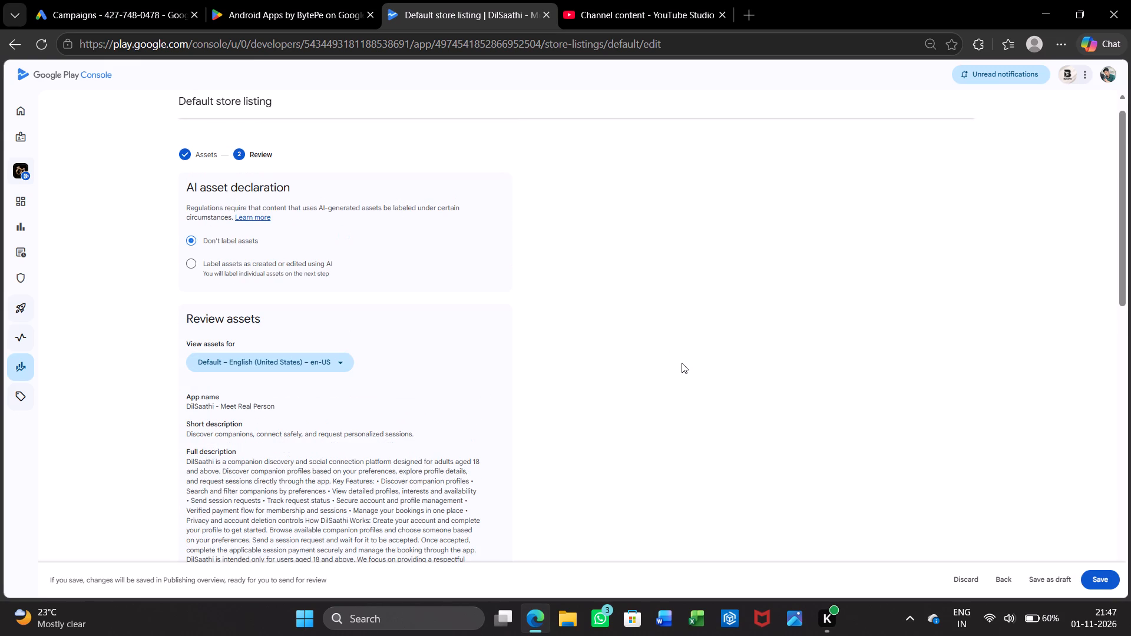
click(1099, 574)
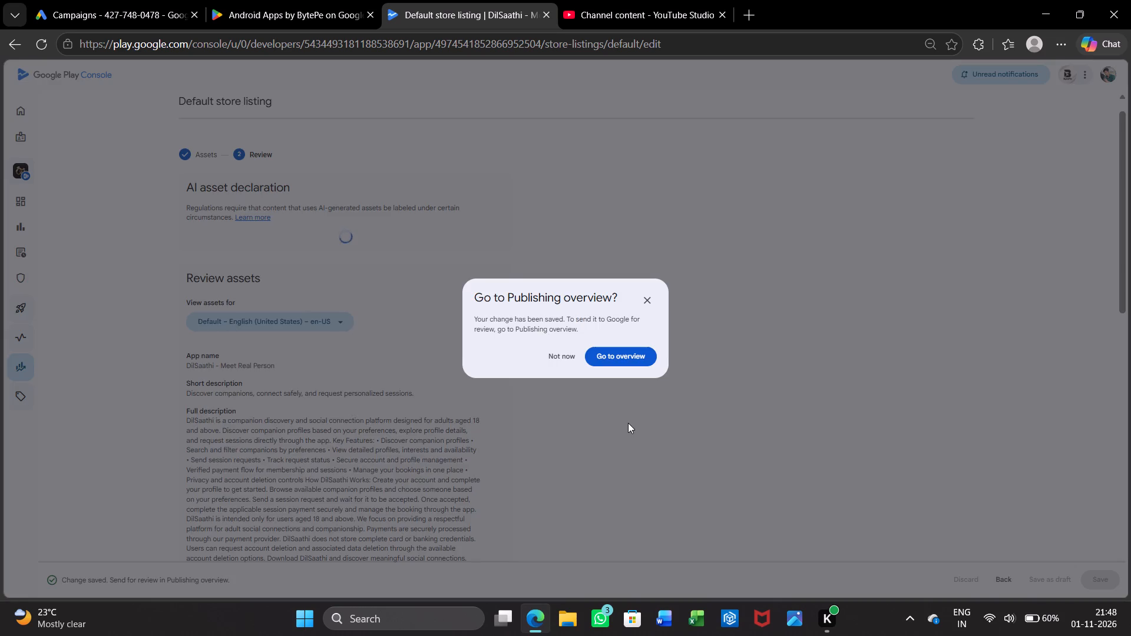
Go to the Publishing overview and send the store listing video change to Google for review.
click(621, 355)
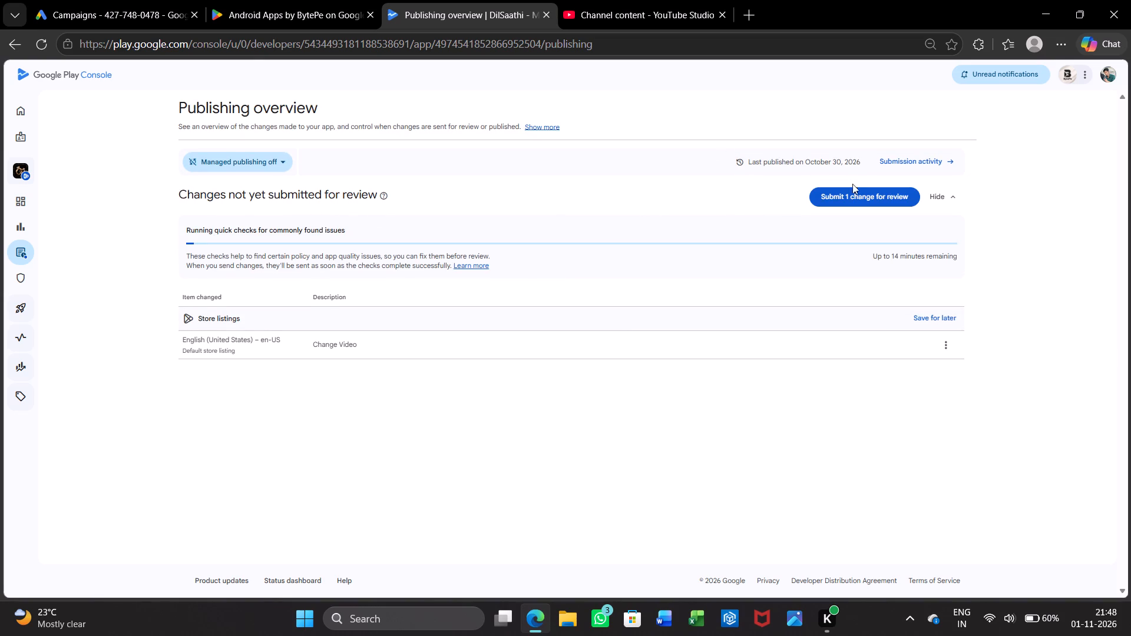
click(858, 192)
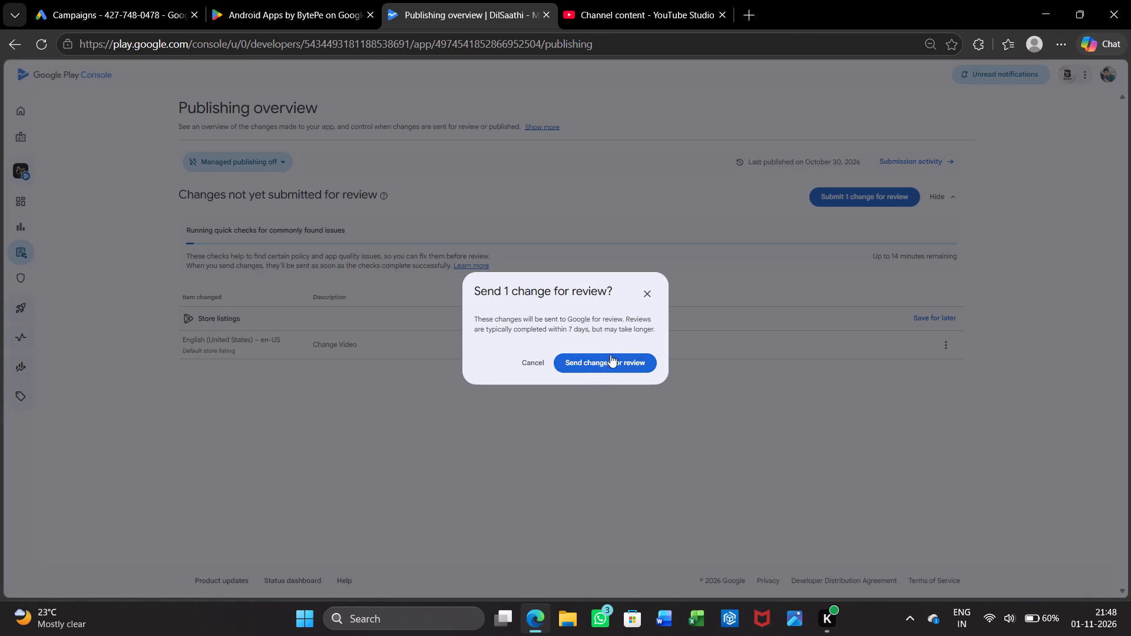
click(610, 355)
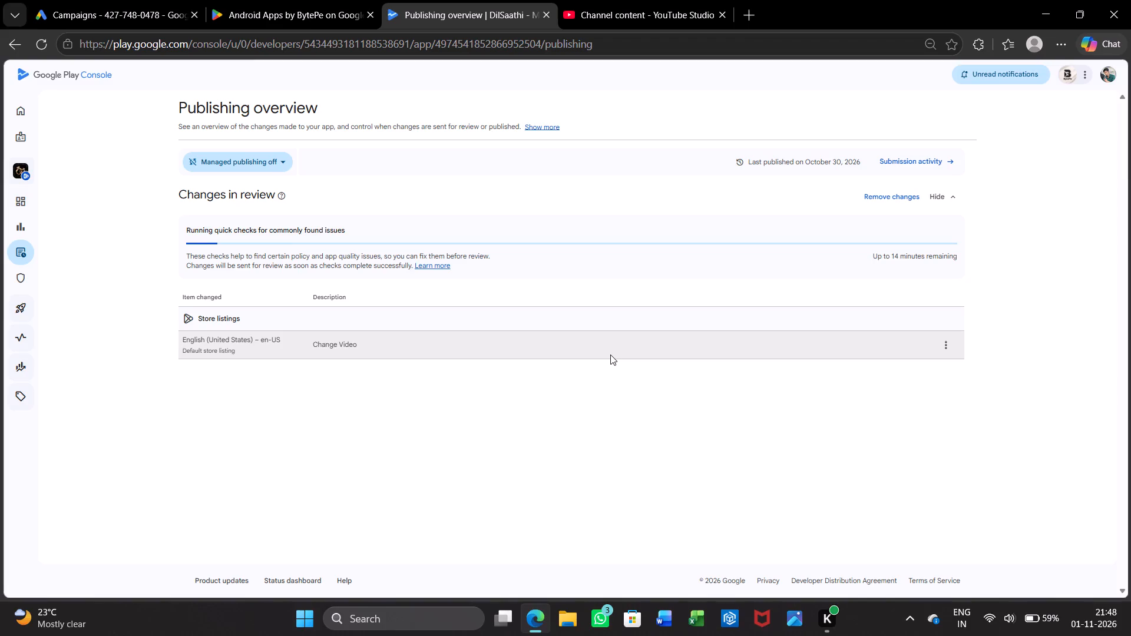
Search the web for "ARKIND KEJRIWAL" in a new browser tab and open the Arvind Kejriwal Wikipedia article.
click(650, 0)
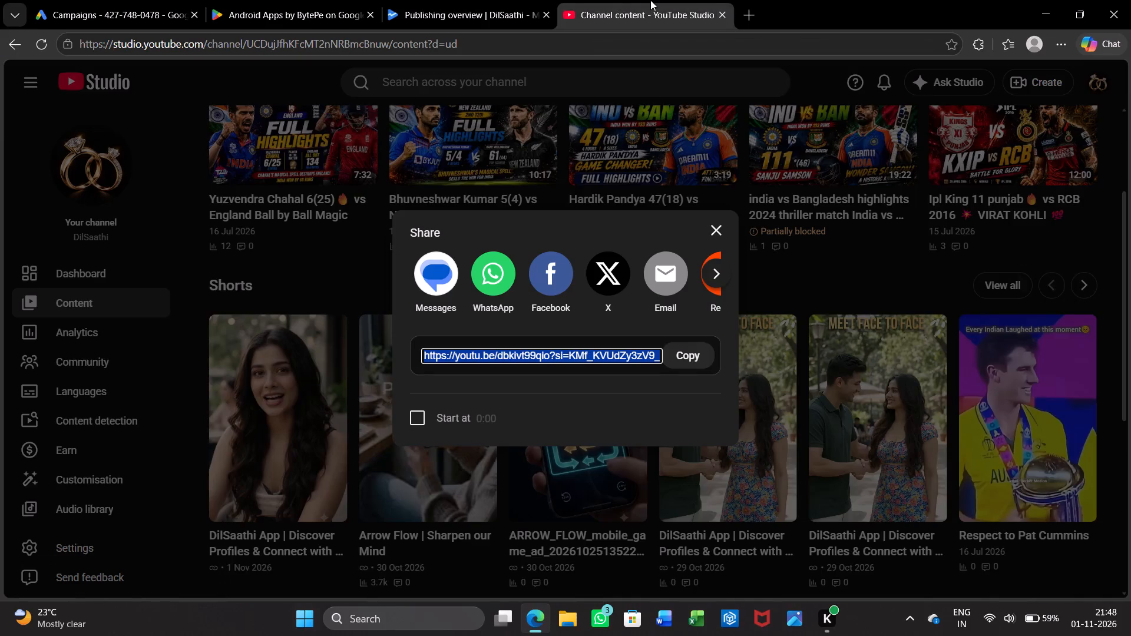
click(750, 8)
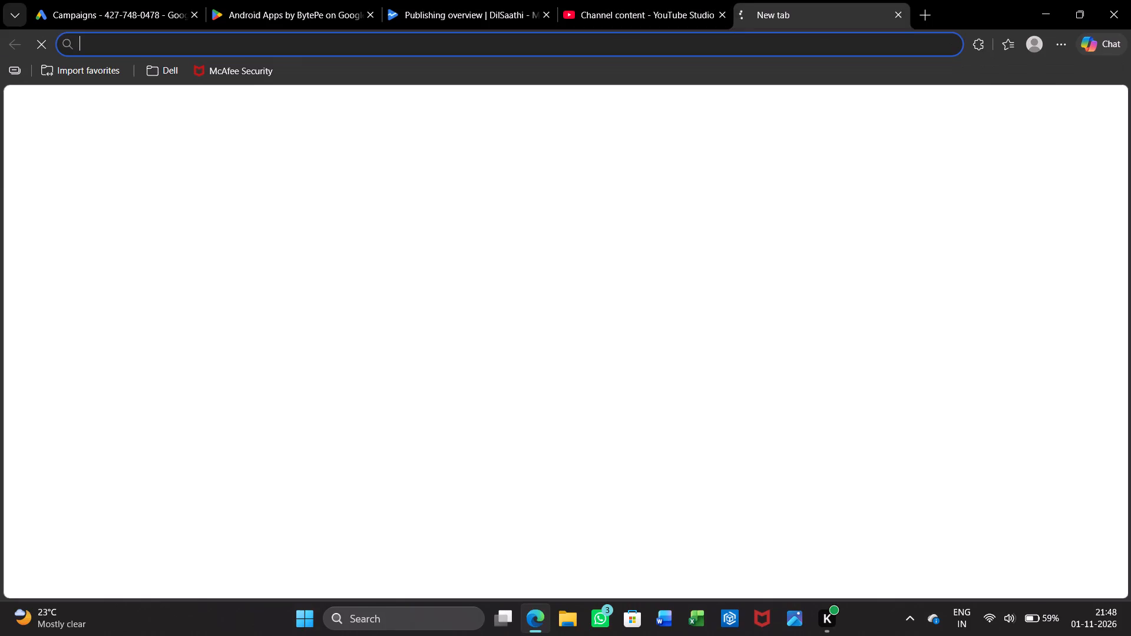
click(722, 47)
key(c)
key(BackSpace)
key(BackSpace)
key(BackSpace)
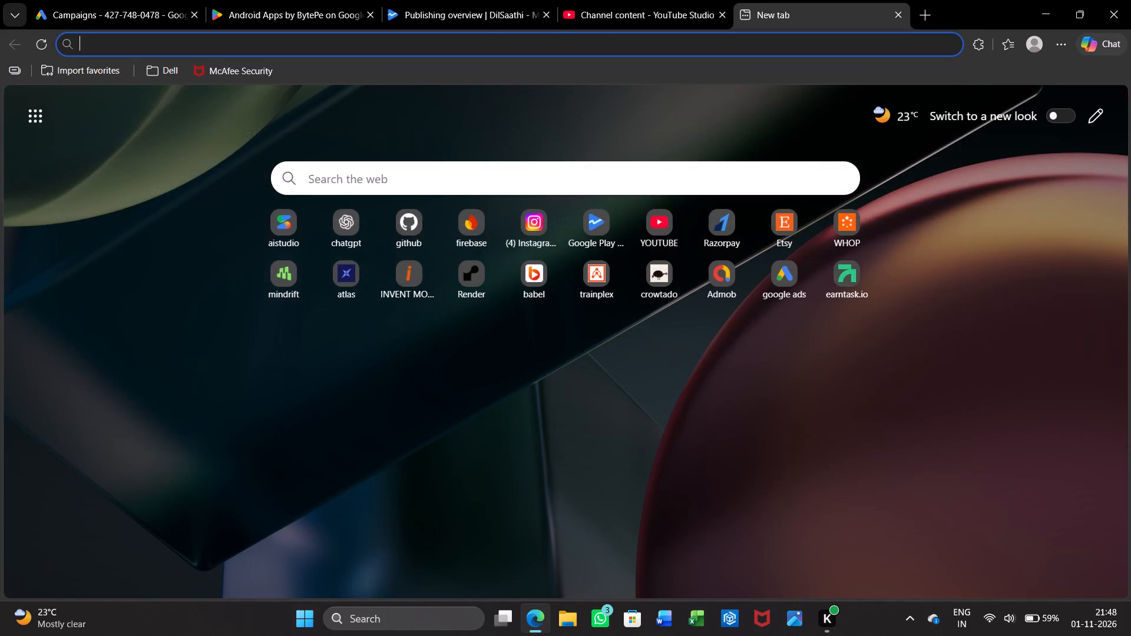
text(ARKIND)
key(space)
text(KEJRIWAL)
key(Return)
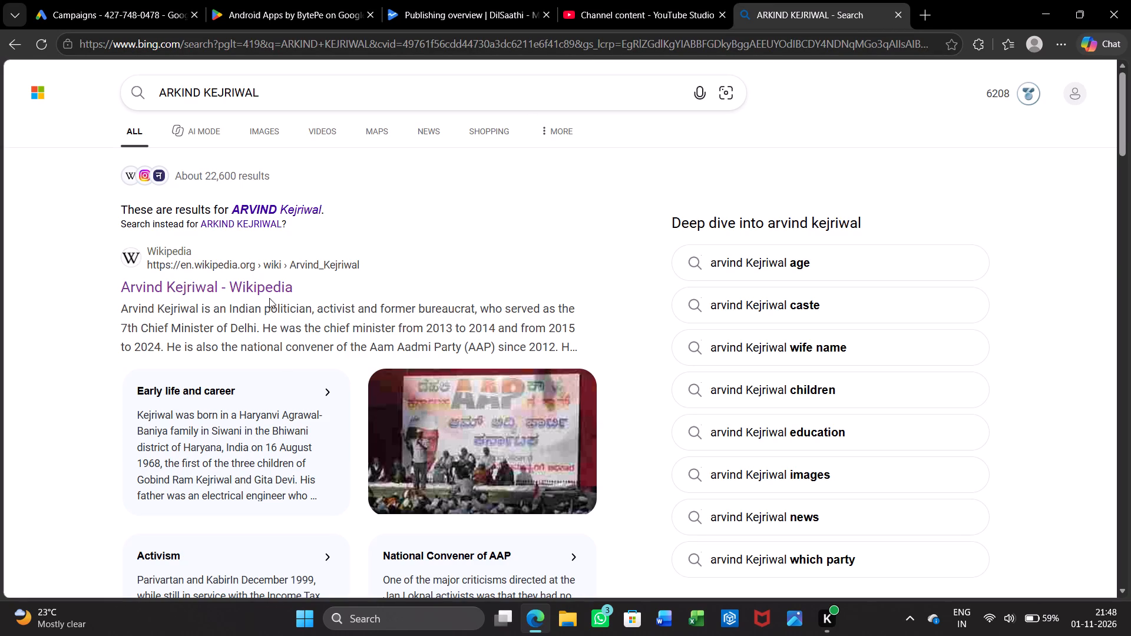
click(269, 298)
click(256, 284)
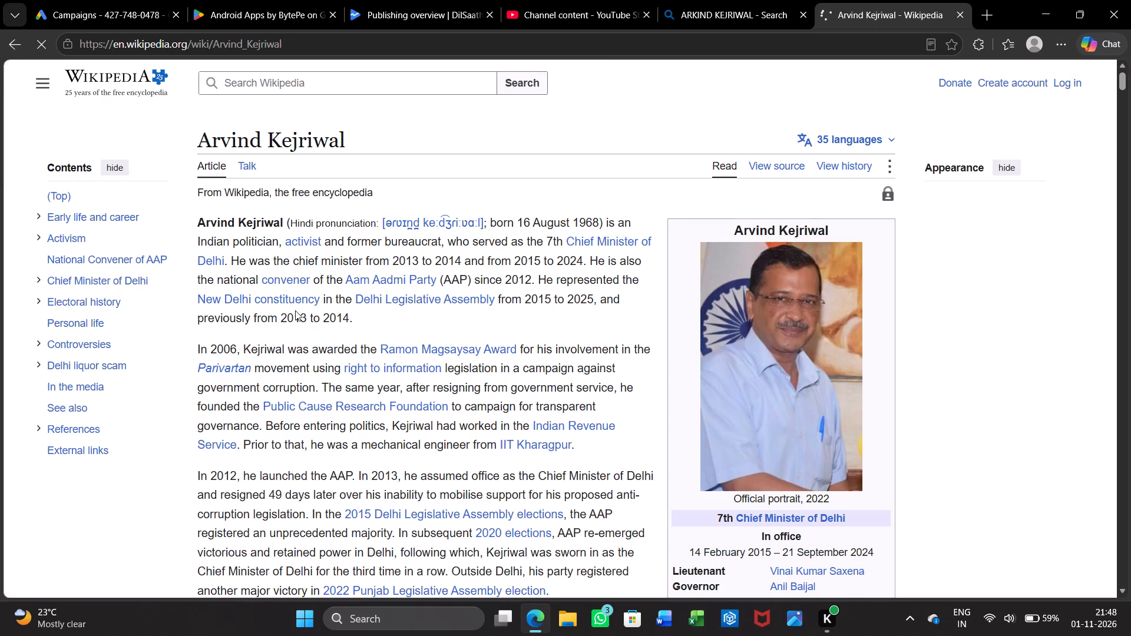
Read the introduction, infobox and early career section of the Arvind Kejriwal Wikipedia article.
scroll(295, 310, down, 3)
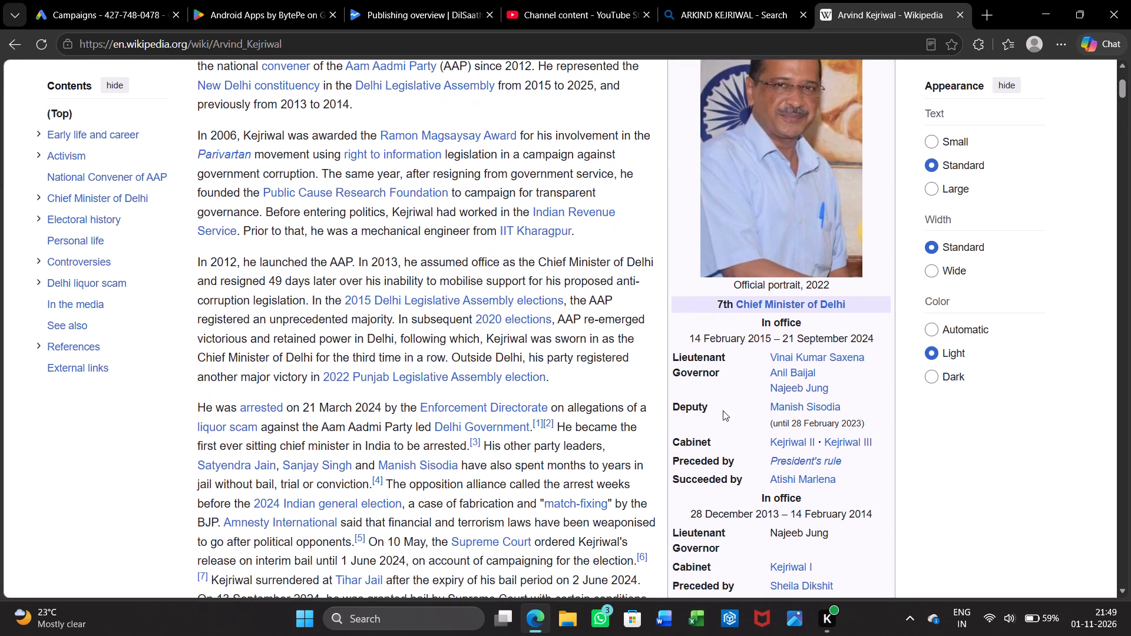
scroll(723, 410, down, 2)
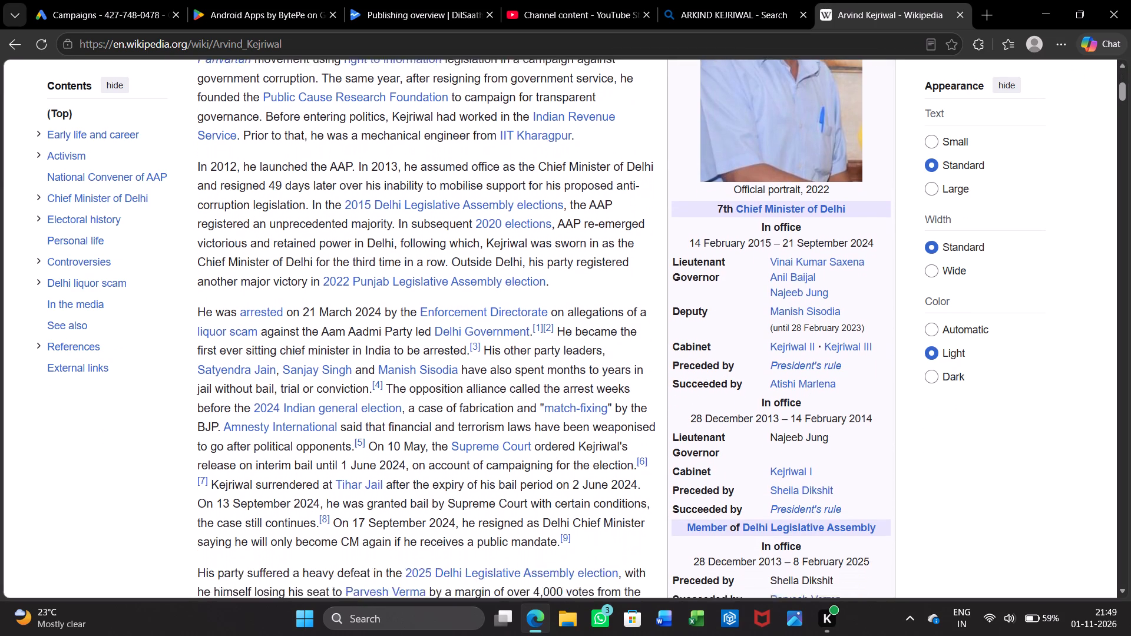
scroll(723, 410, down, 1)
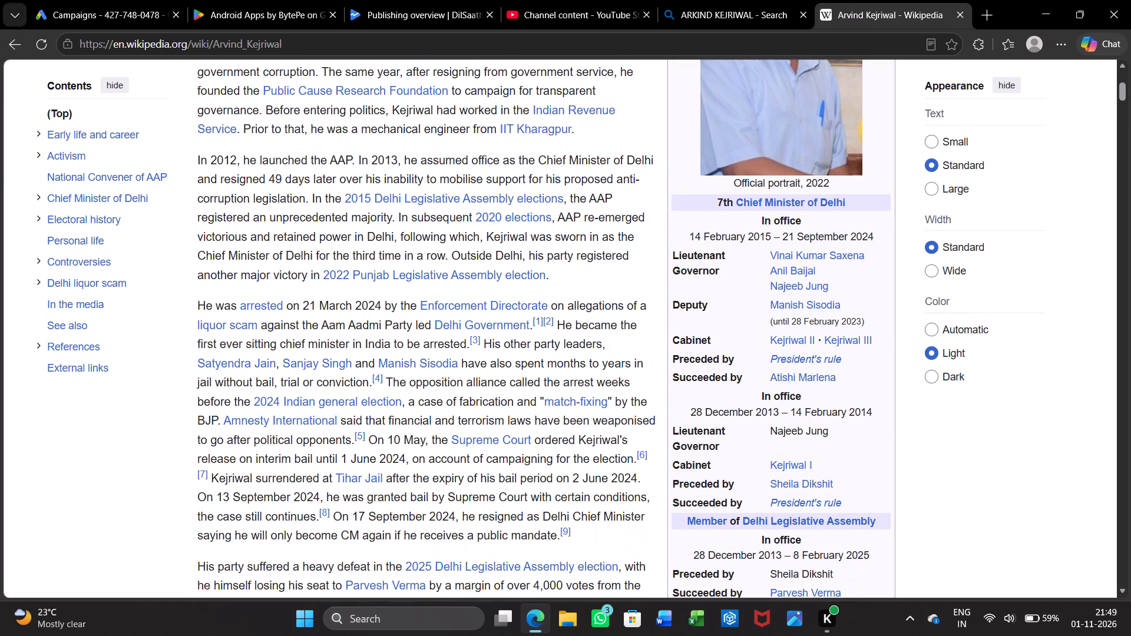
scroll(723, 410, down, 1)
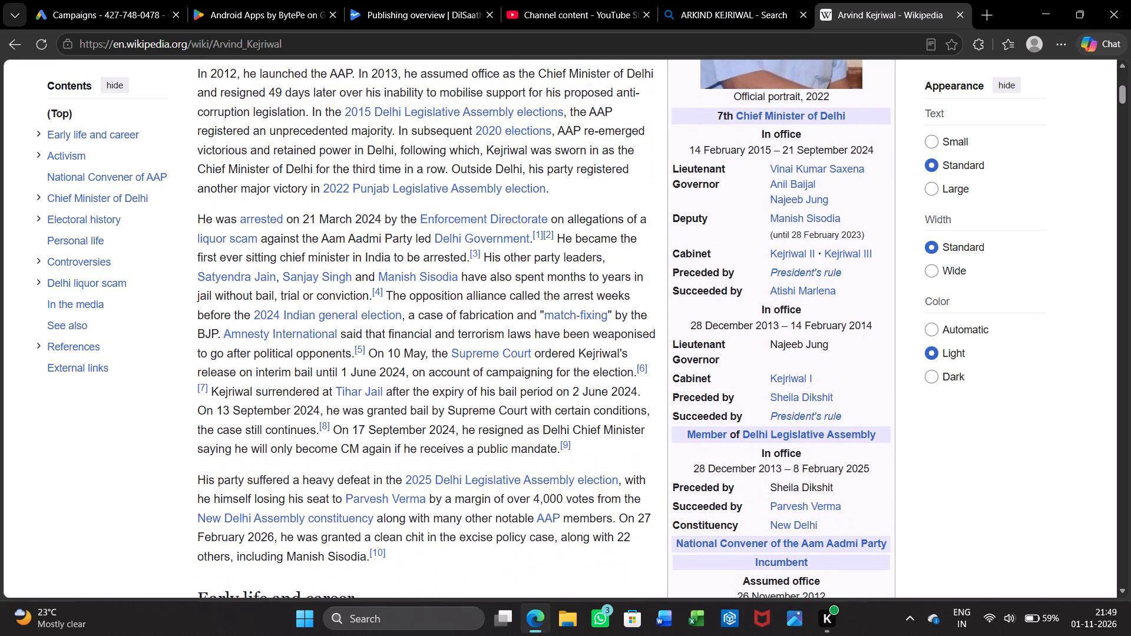
scroll(723, 410, down, 2)
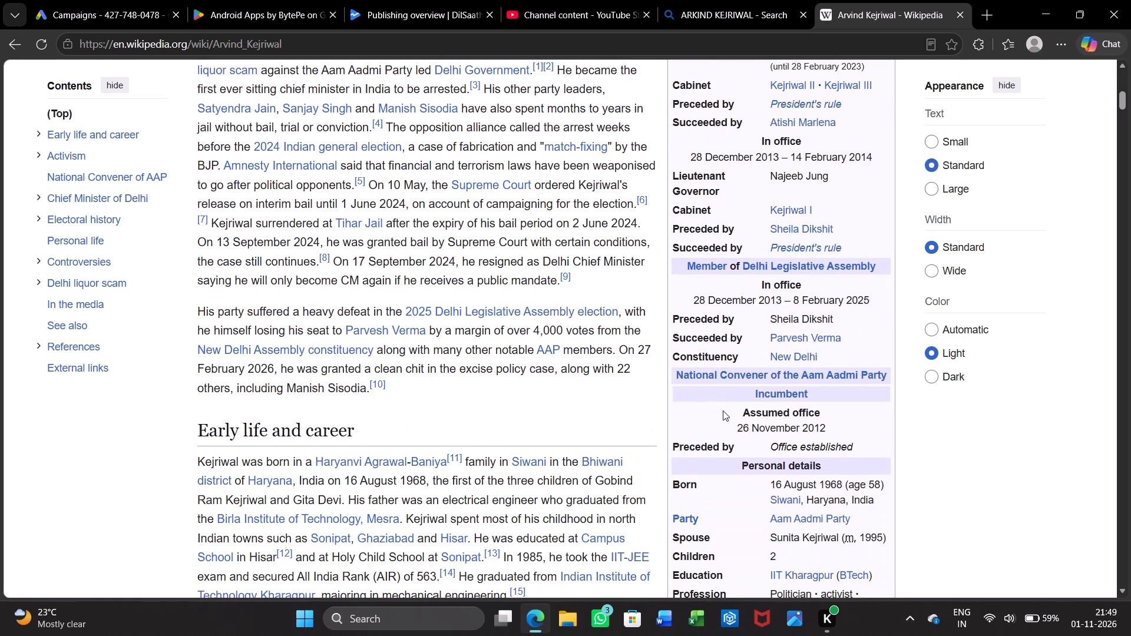
scroll(723, 410, down, 1)
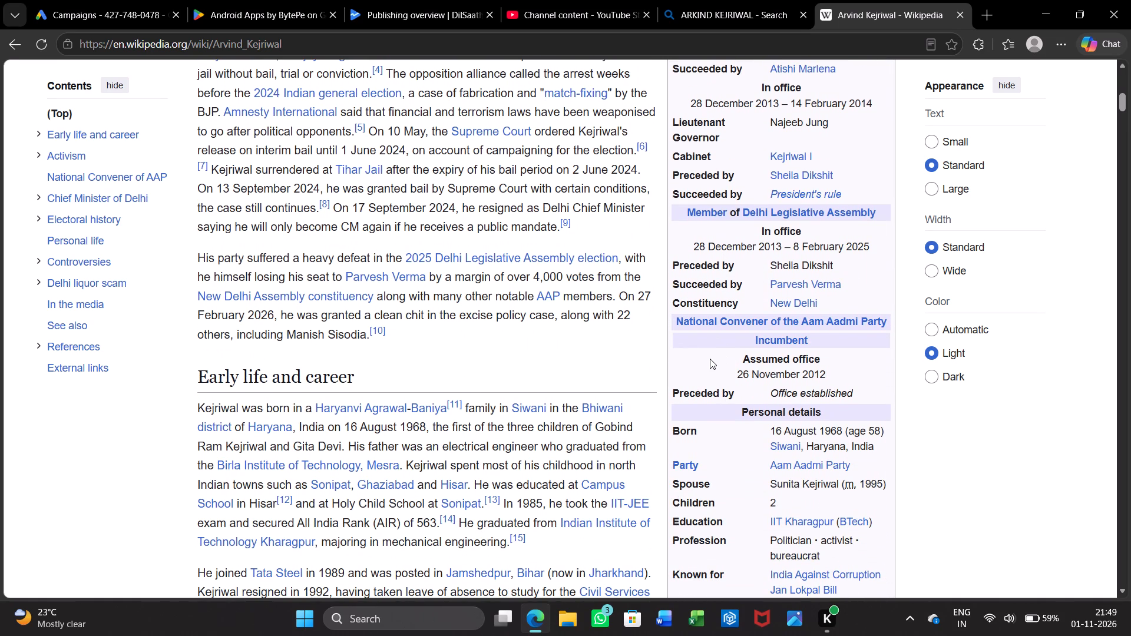
scroll(710, 359, down, 1)
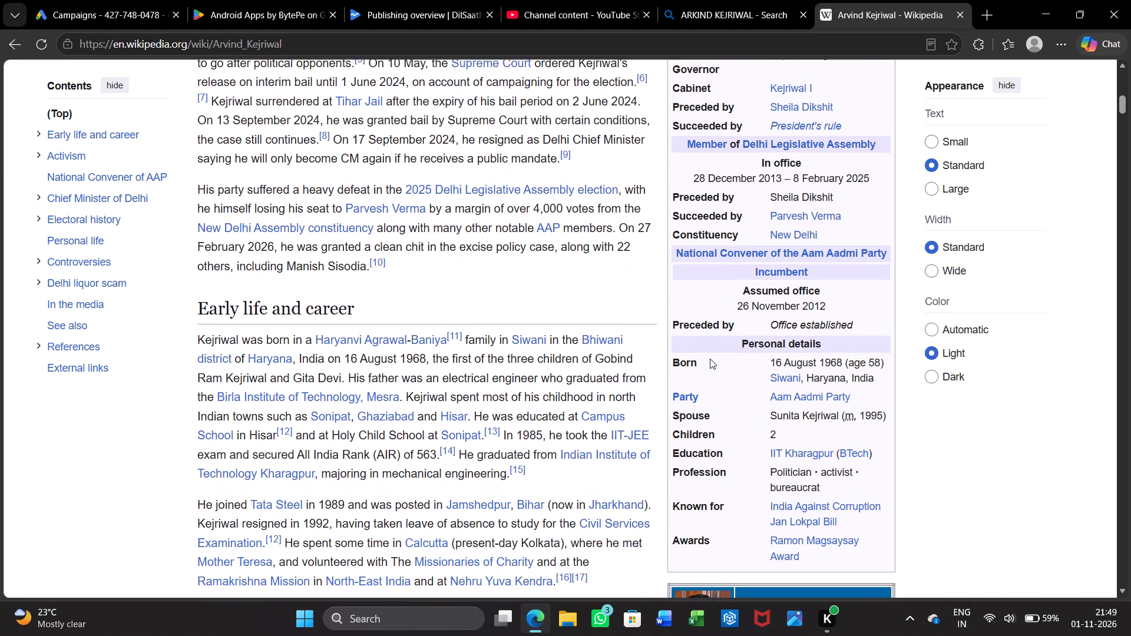
scroll(743, 385, down, 1)
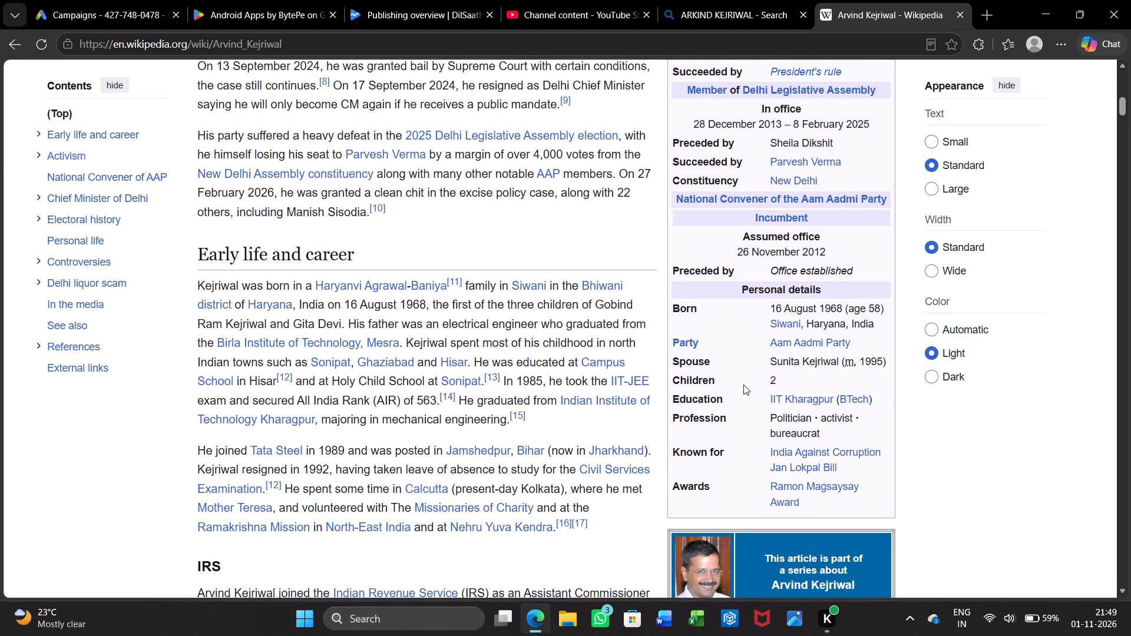
scroll(743, 385, up, 1)
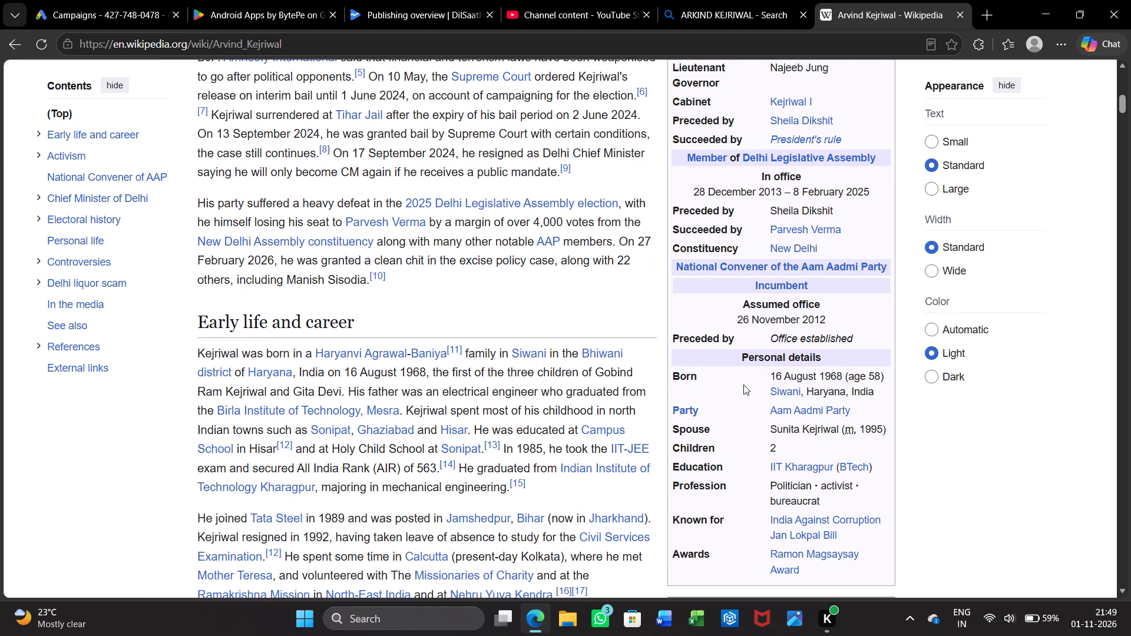
scroll(743, 385, up, 3)
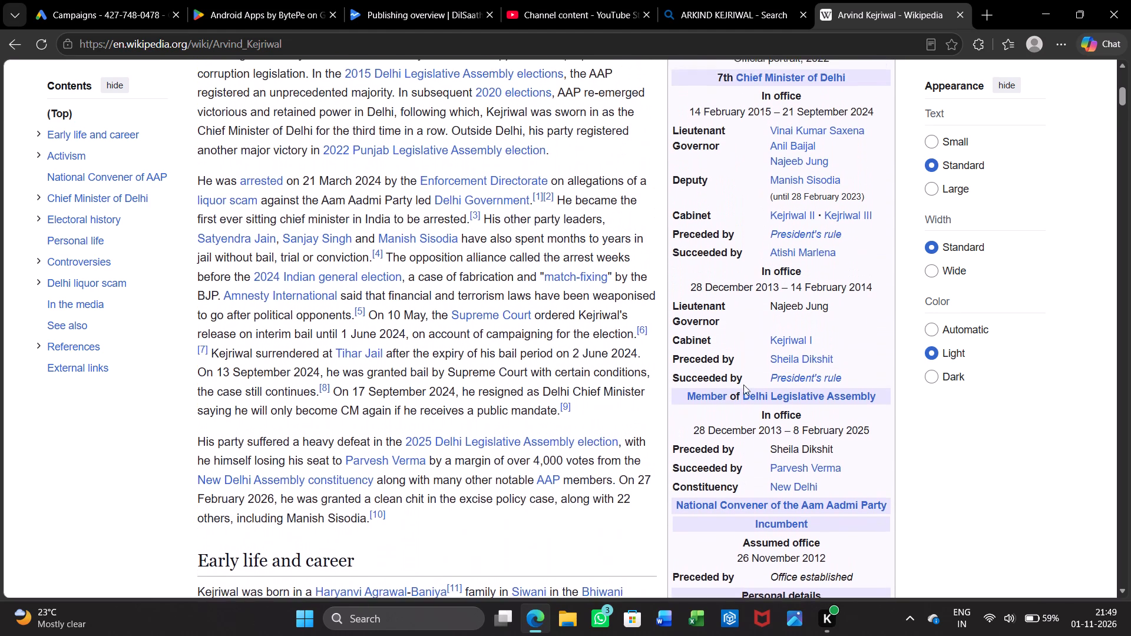
scroll(743, 385, up, 1)
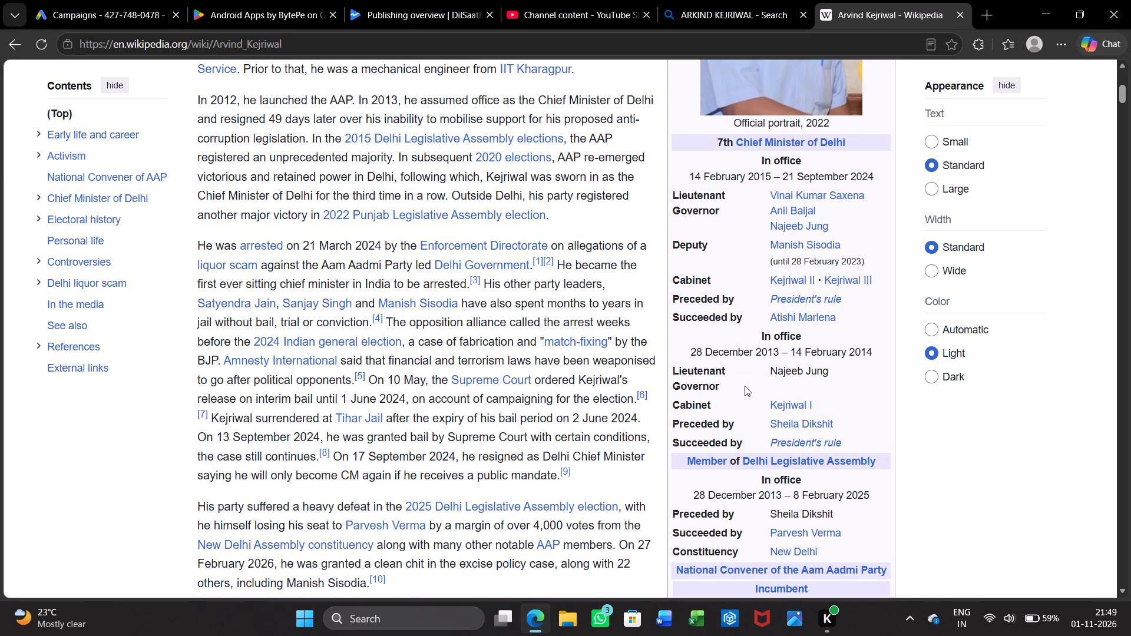
scroll(745, 386, up, 3)
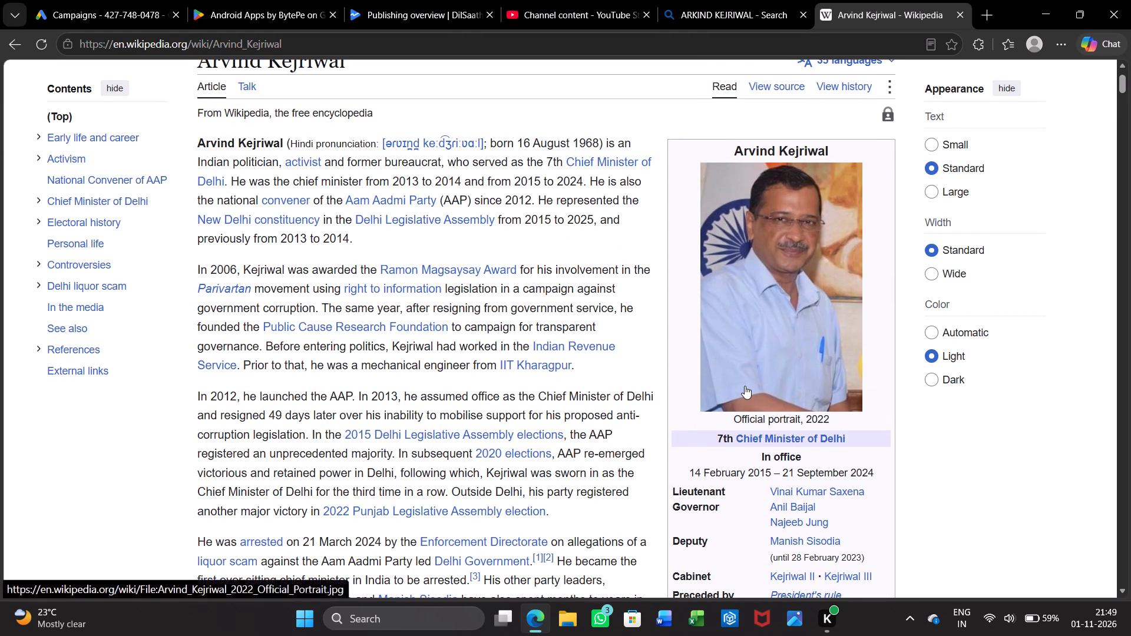
Leave the Arvind Kejriwal Wikipedia article and return to DilSaathi's Publishing overview in Google Play Console.
scroll(745, 386, right, 10)
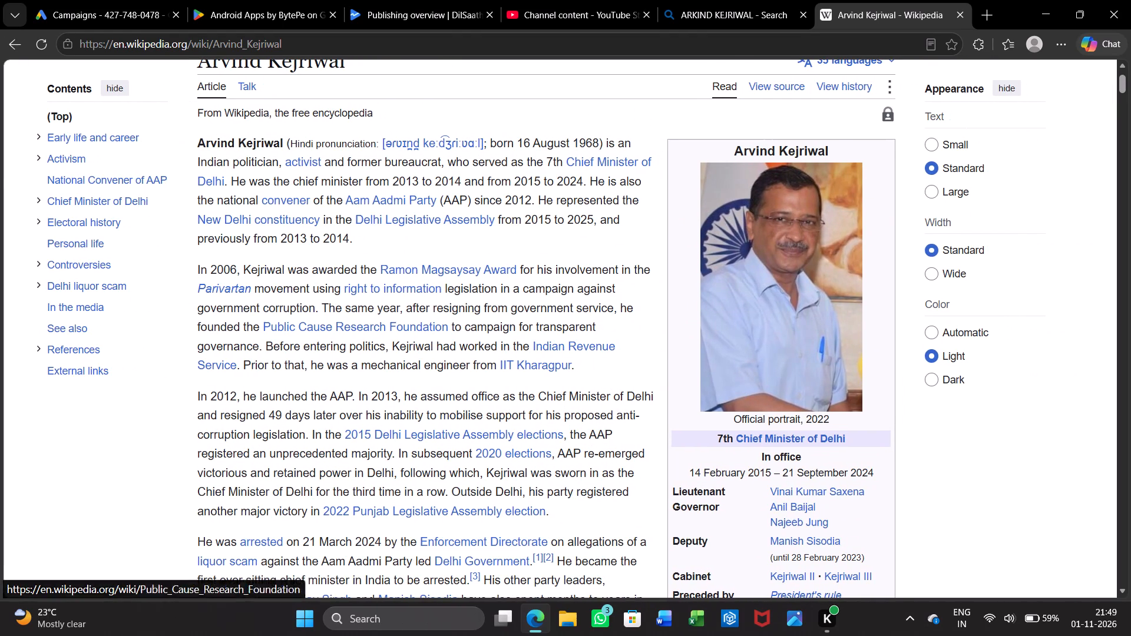
scroll(310, 286, right, 13)
click(9, 44)
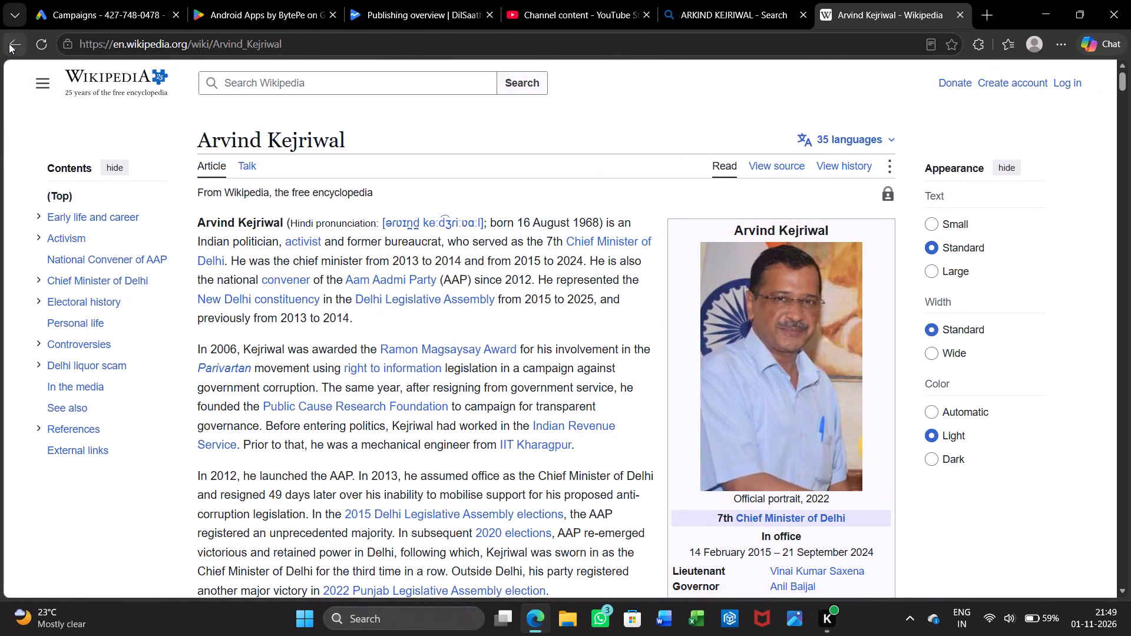
click(469, 0)
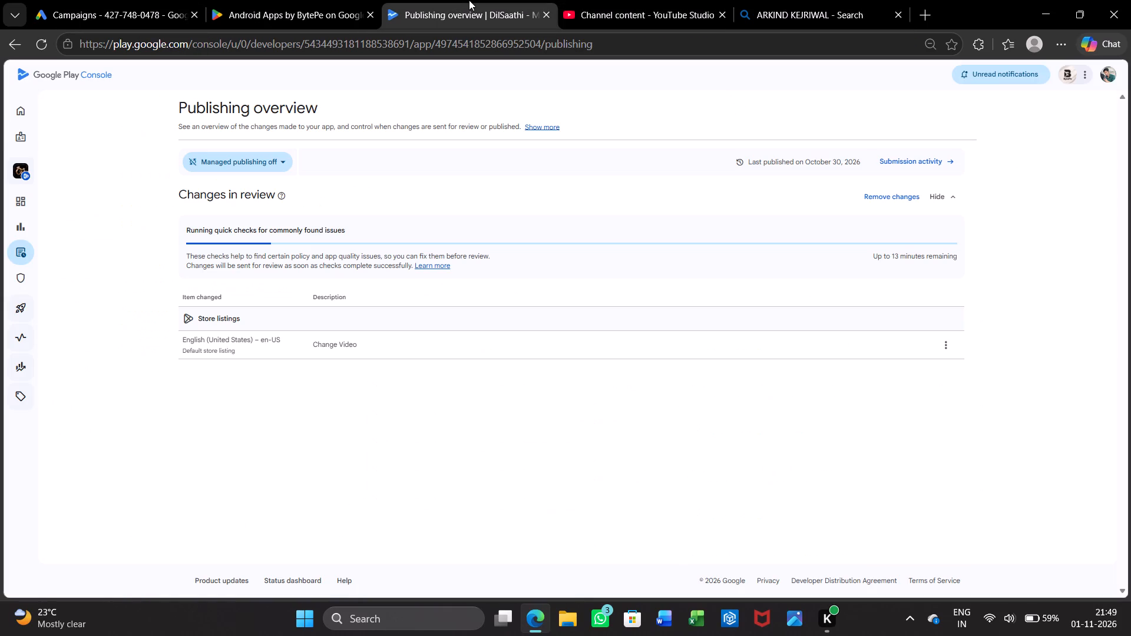
Open the default store listing of the Arrow Flow - Sharpen Your Mind app for editing, closing the leftover web search tab.
click(27, 163)
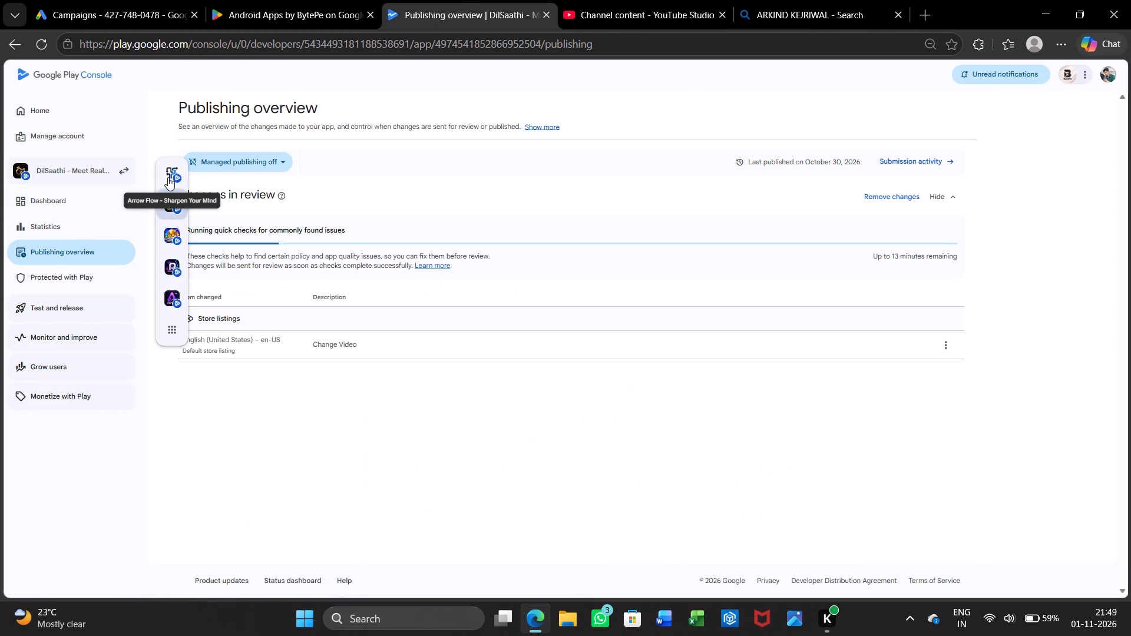
click(168, 177)
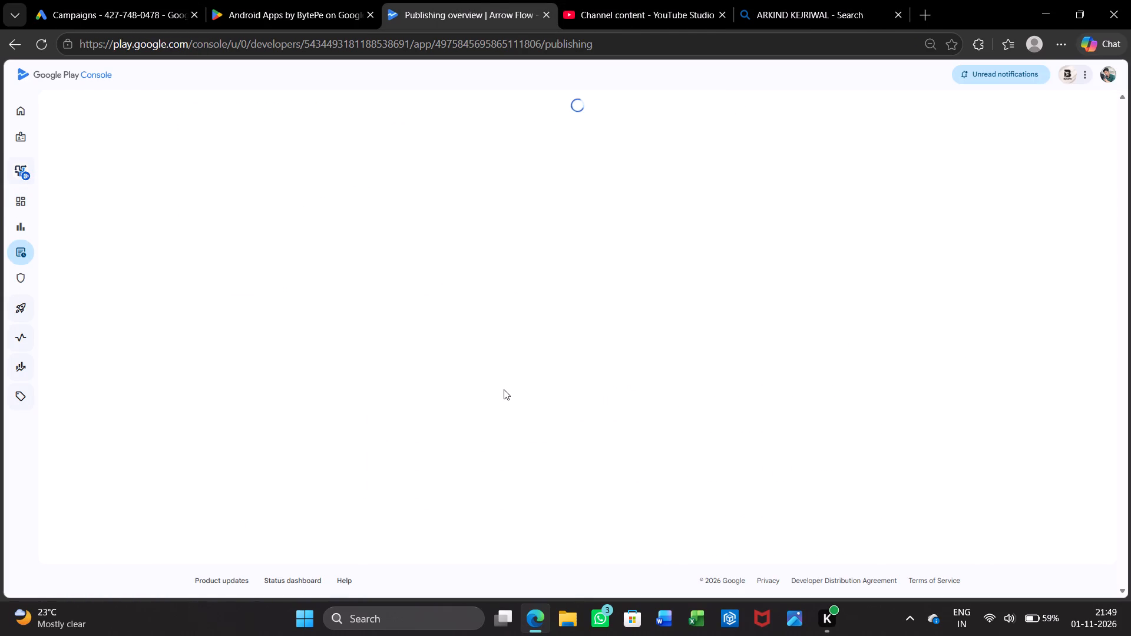
click(44, 368)
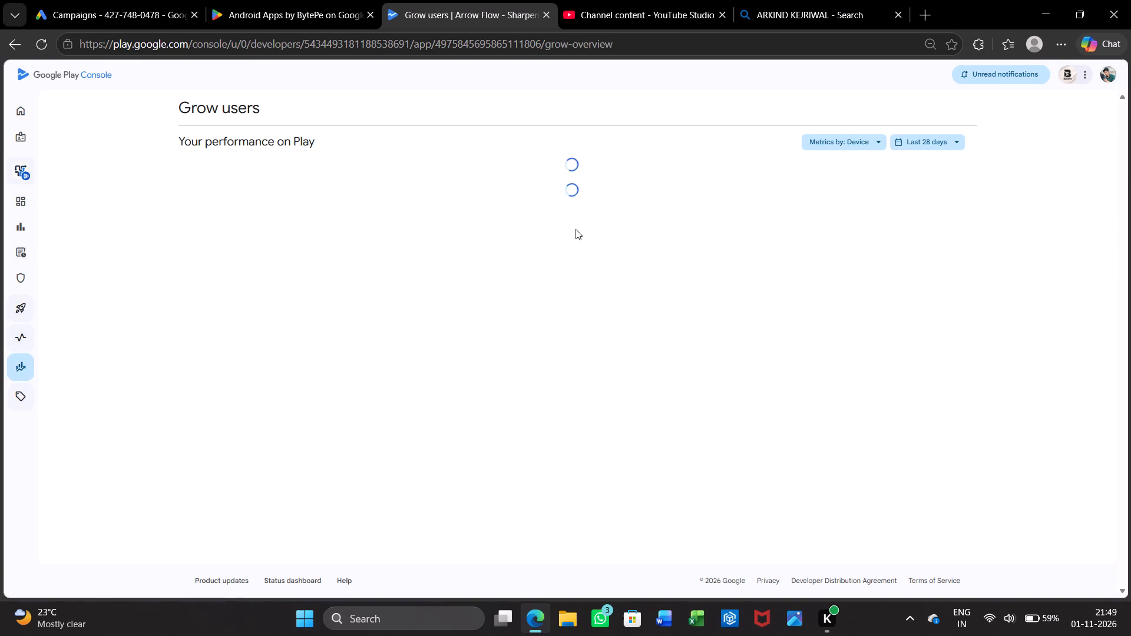
click(898, 11)
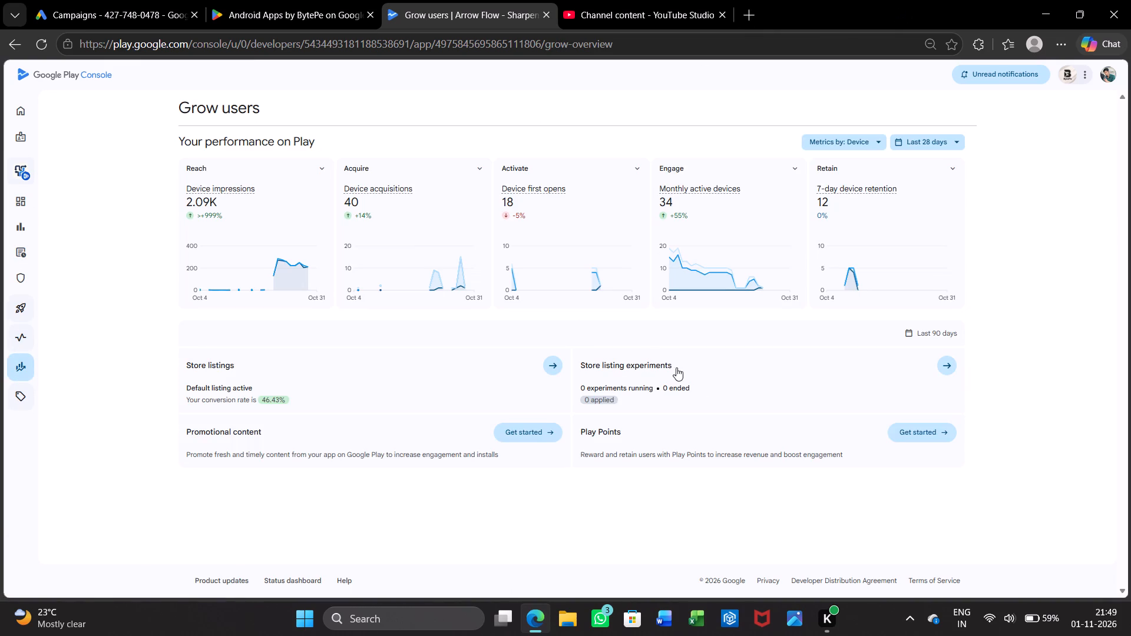
click(554, 362)
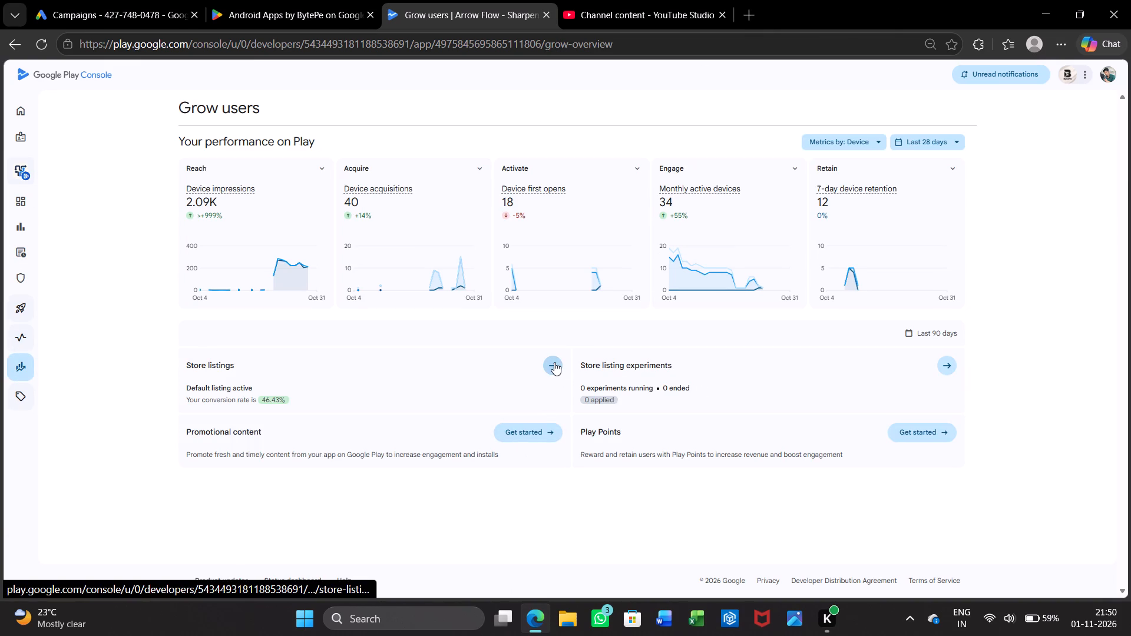
scroll(554, 362, down, 1)
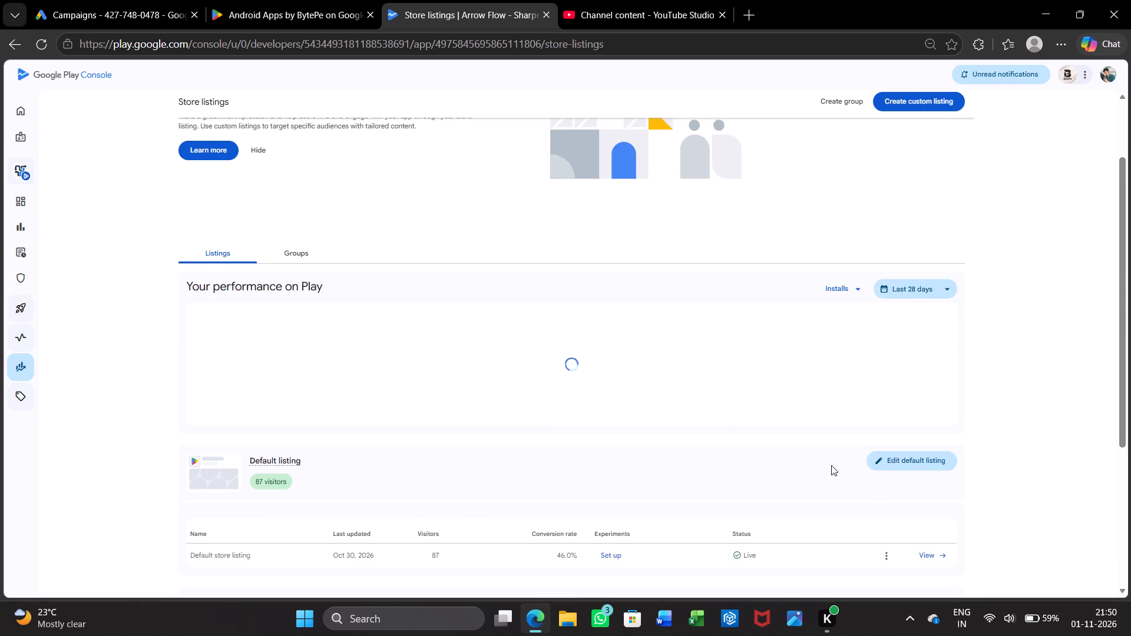
click(923, 452)
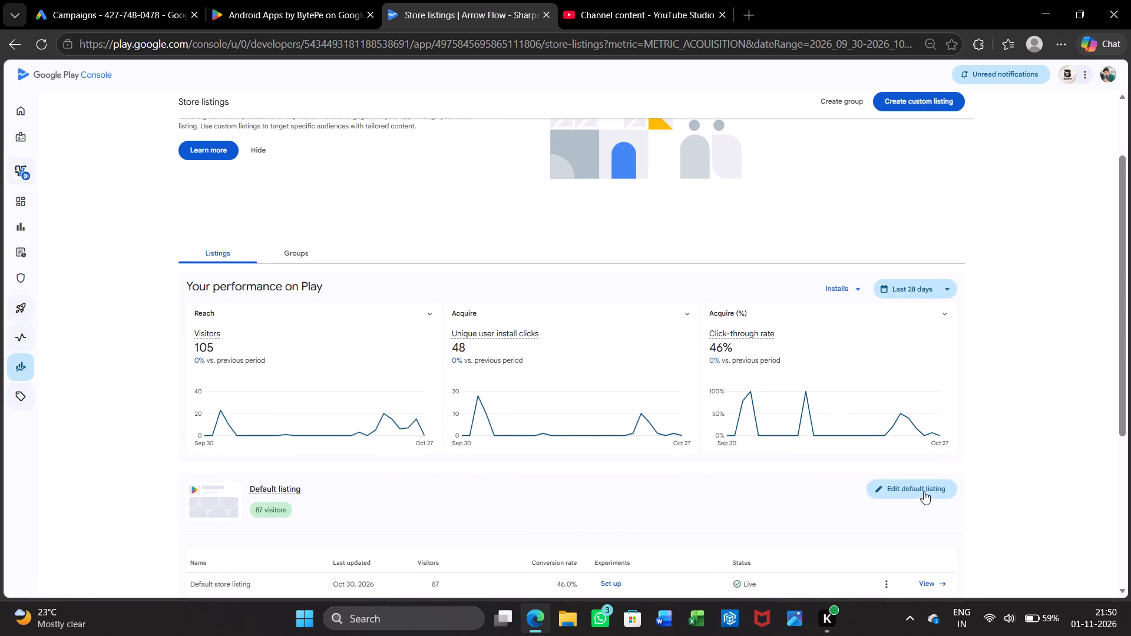
click(920, 493)
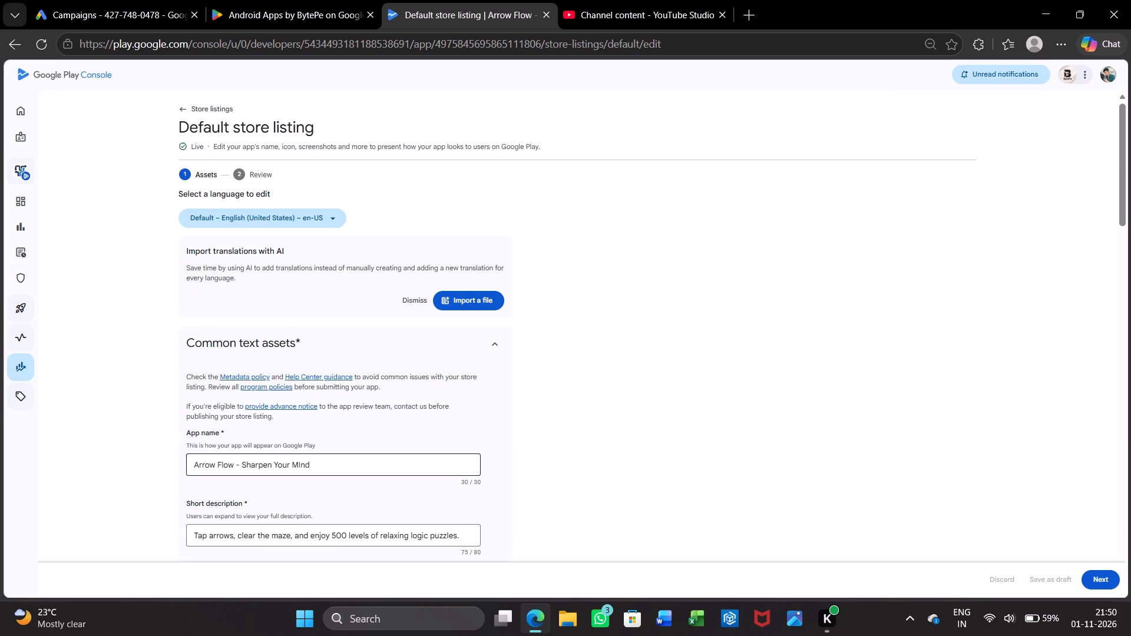
Correct the app name to "Arrow Flow - Sharpen Your Mind", with a lowercase i in "Mind".
click(300, 461)
key(BackSpace)
key(i)
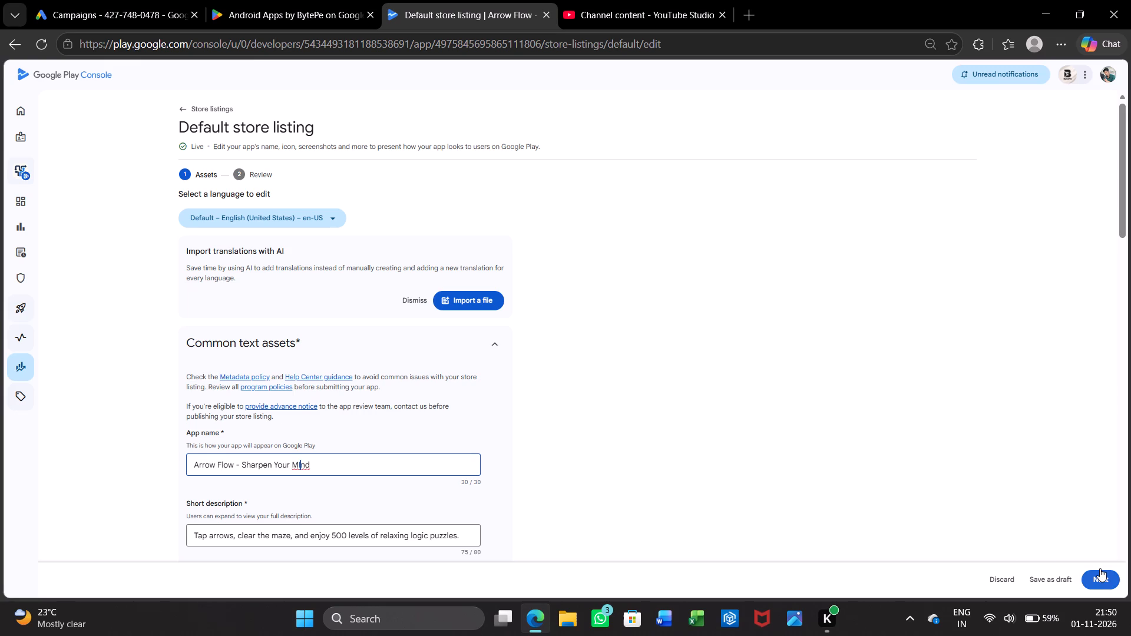
key(BackSpace)
key(i)
key(BackSpace)
key(i)
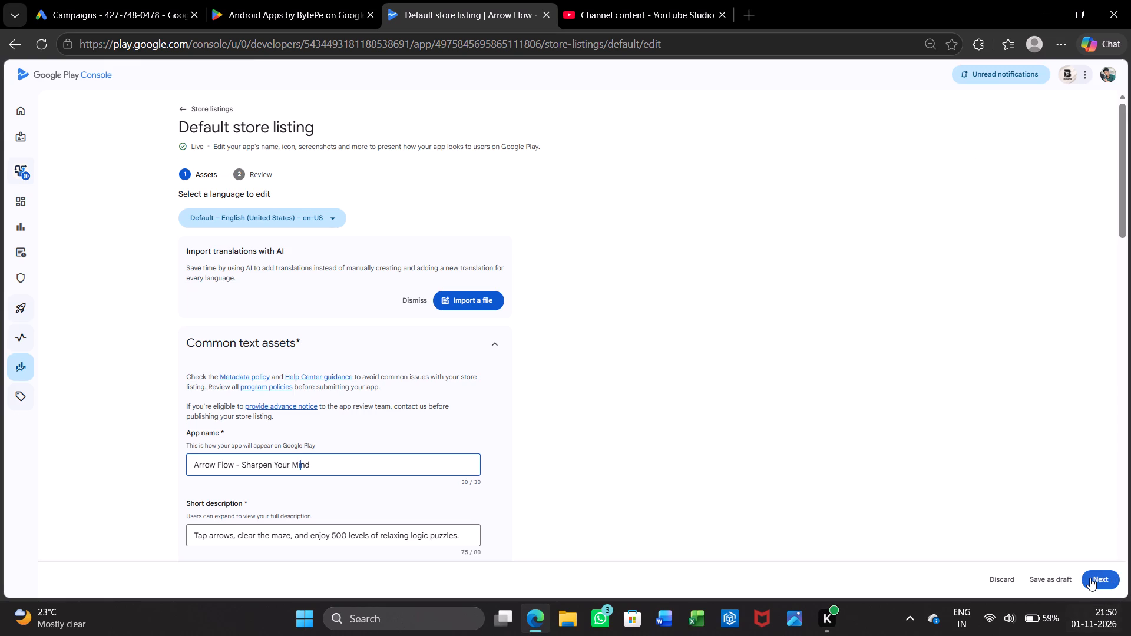
Proceed to the Review stage of the Arrow Flow listing and save it without choosing an AI asset declaration.
click(1092, 578)
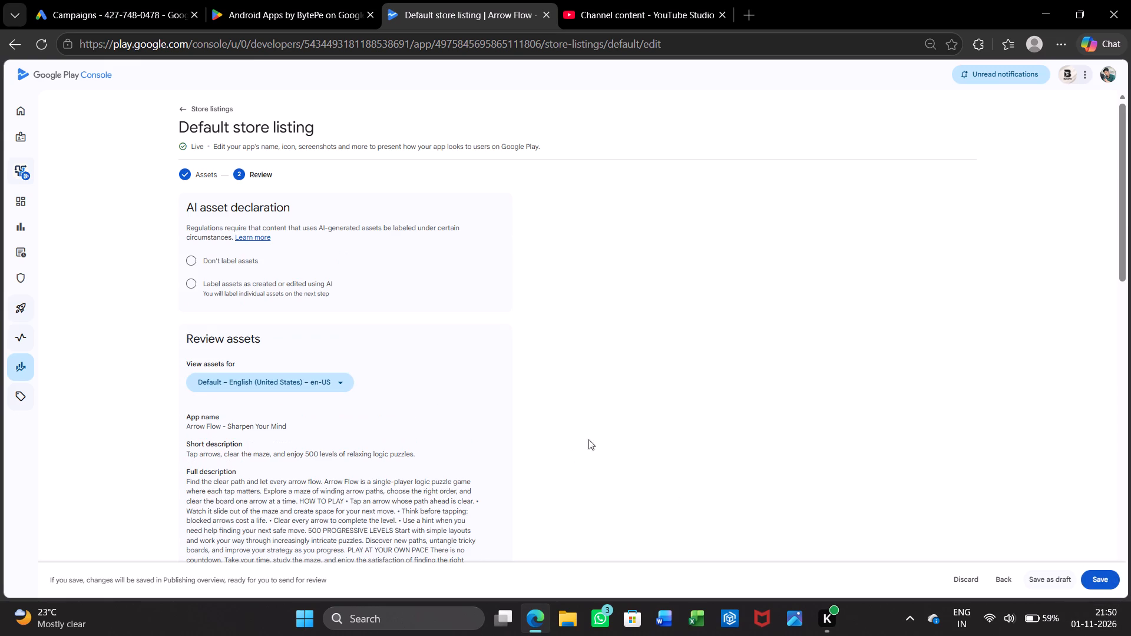
scroll(778, 461, down, 1)
scroll(778, 461, up, 2)
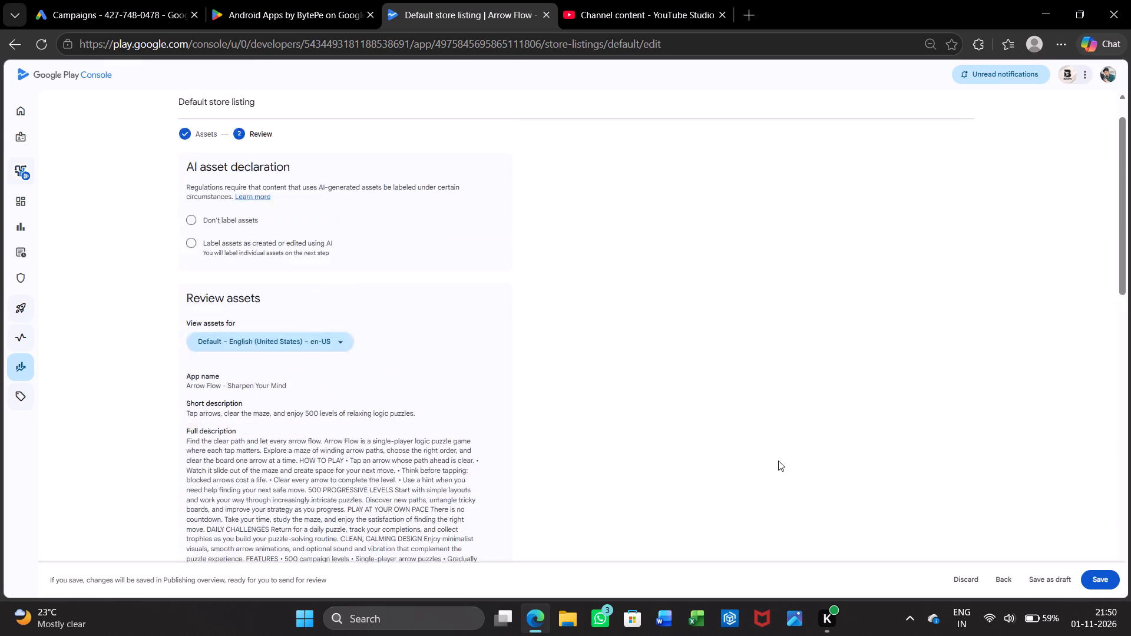
scroll(778, 461, up, 1)
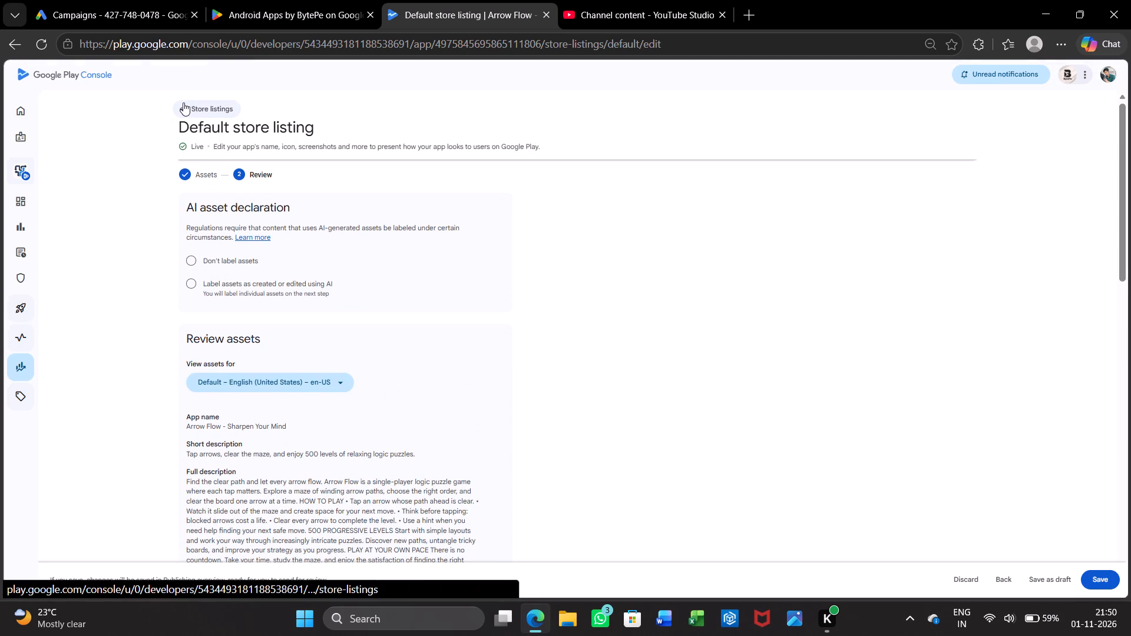
click(1099, 577)
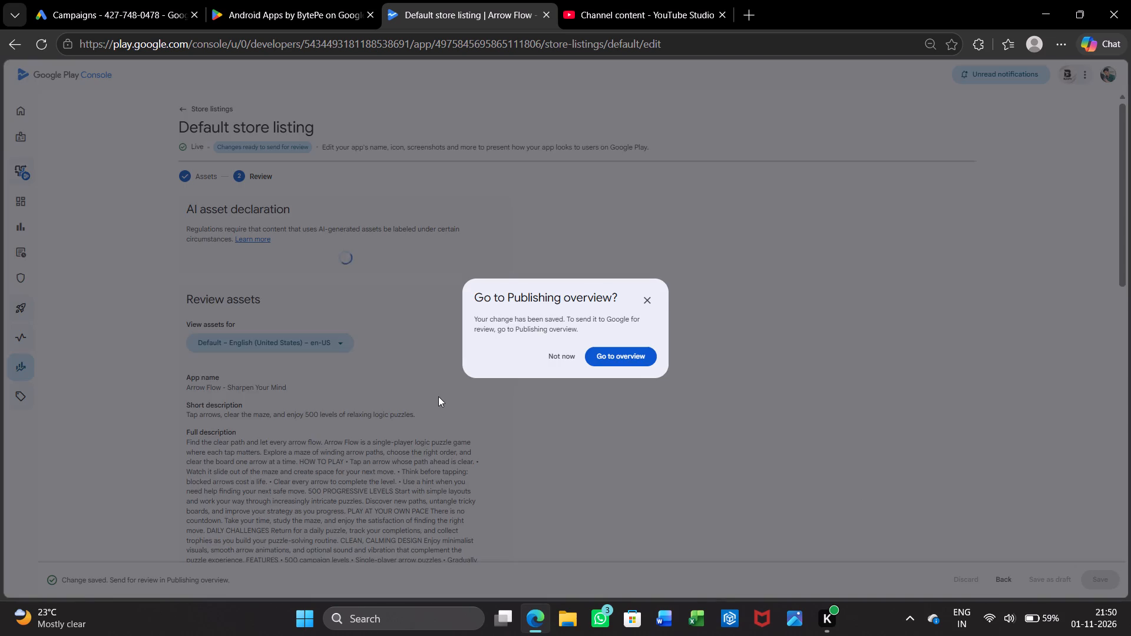
Go to the Publishing overview and send the Arrow Flow app name change to Google for review.
click(624, 350)
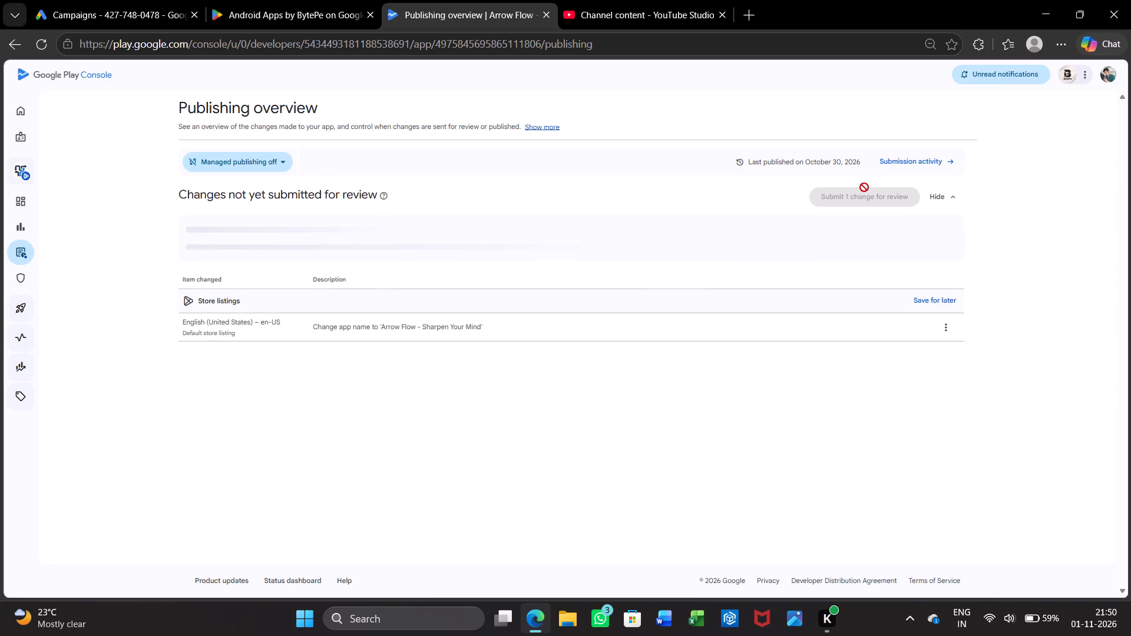
click(866, 197)
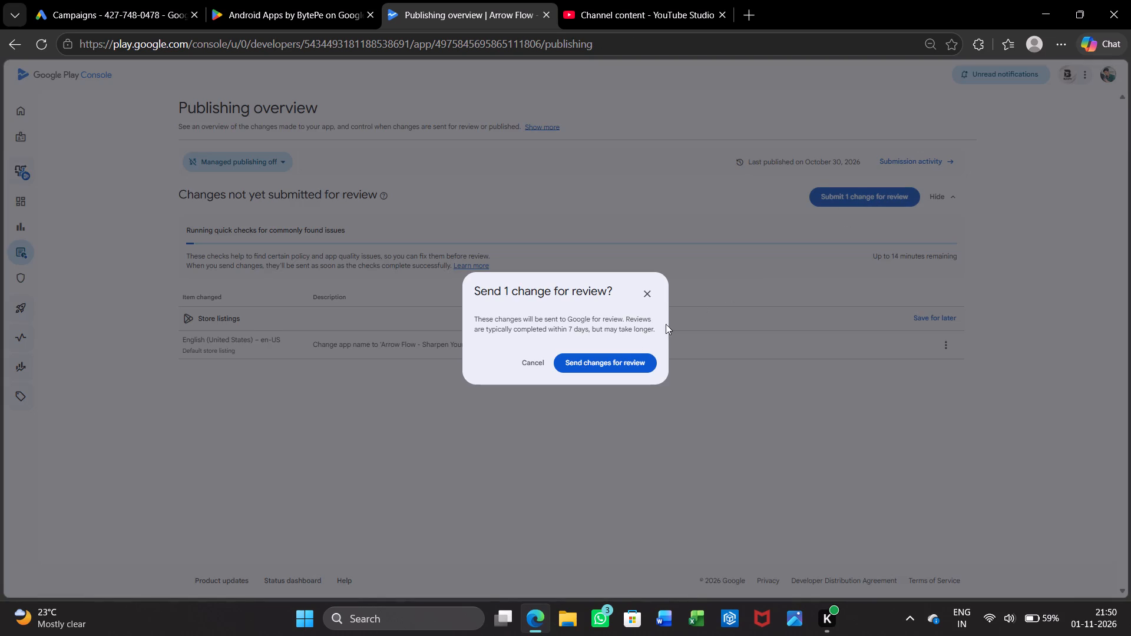
click(609, 362)
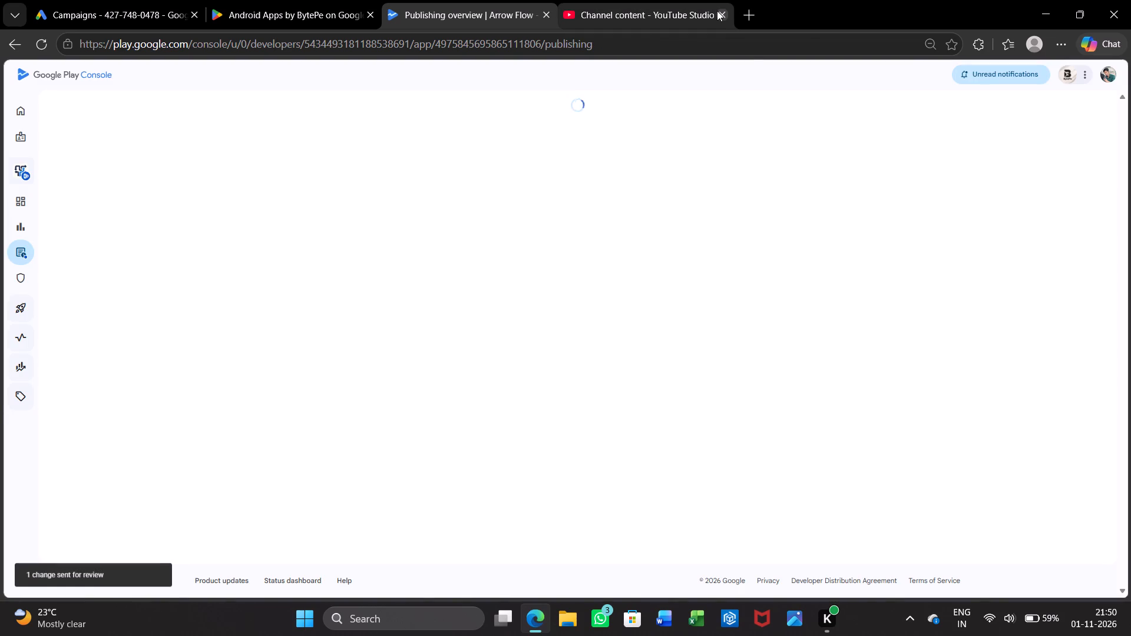
Check DilSaathi's review status in its Publishing overview, closing the YouTube Studio and Google Play store tabs.
click(717, 11)
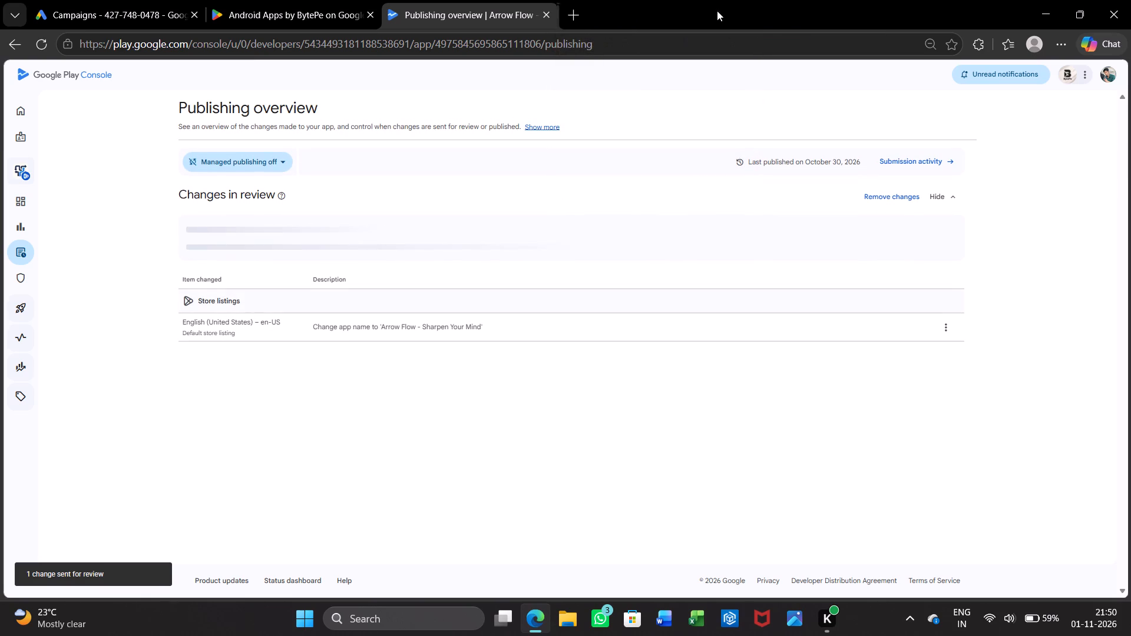
click(22, 164)
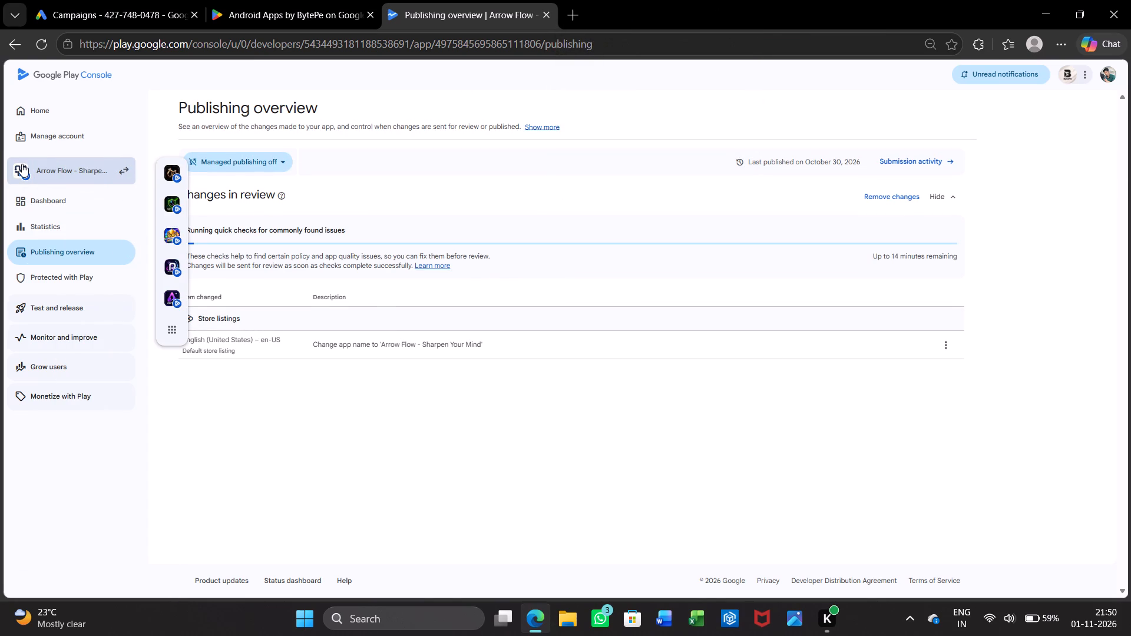
click(170, 173)
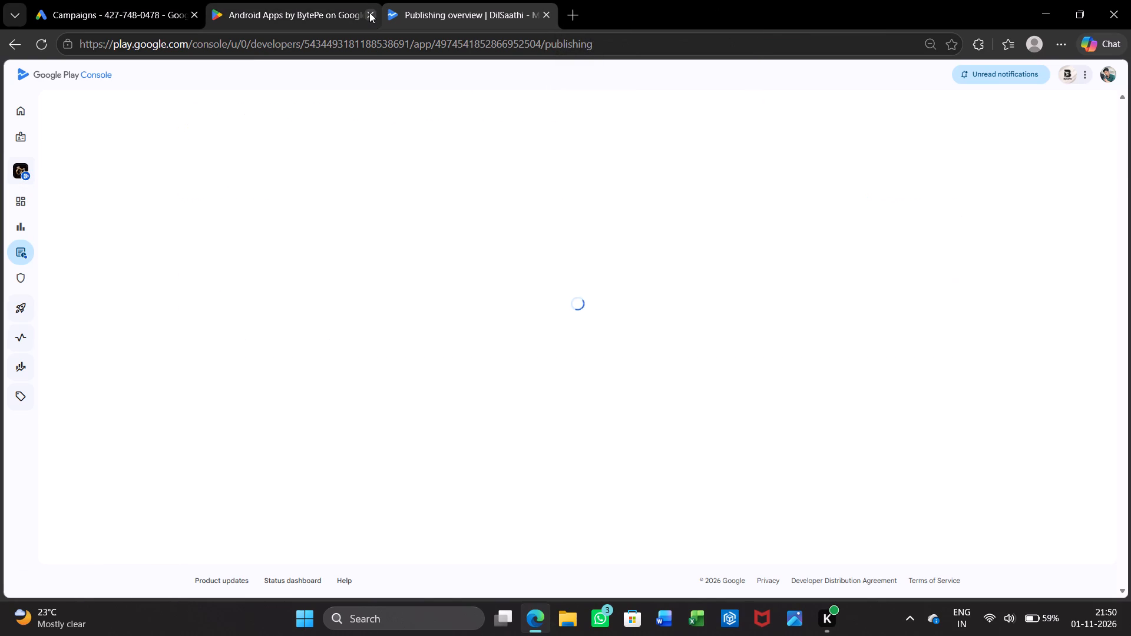
click(369, 12)
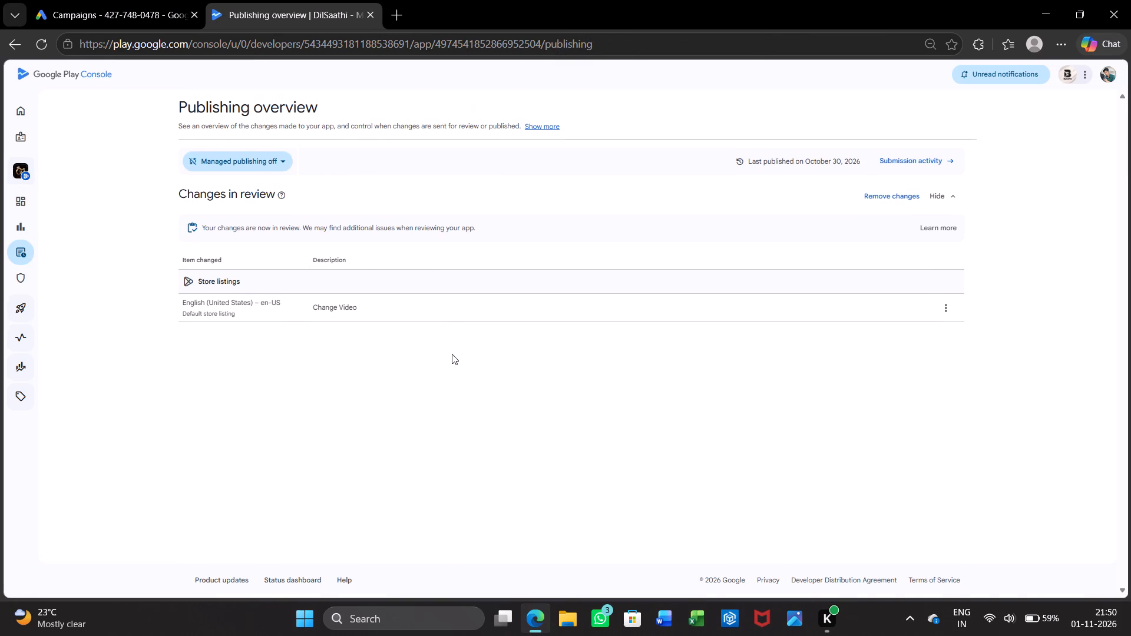
scroll(492, 409, down, 1)
scroll(492, 409, up, 1)
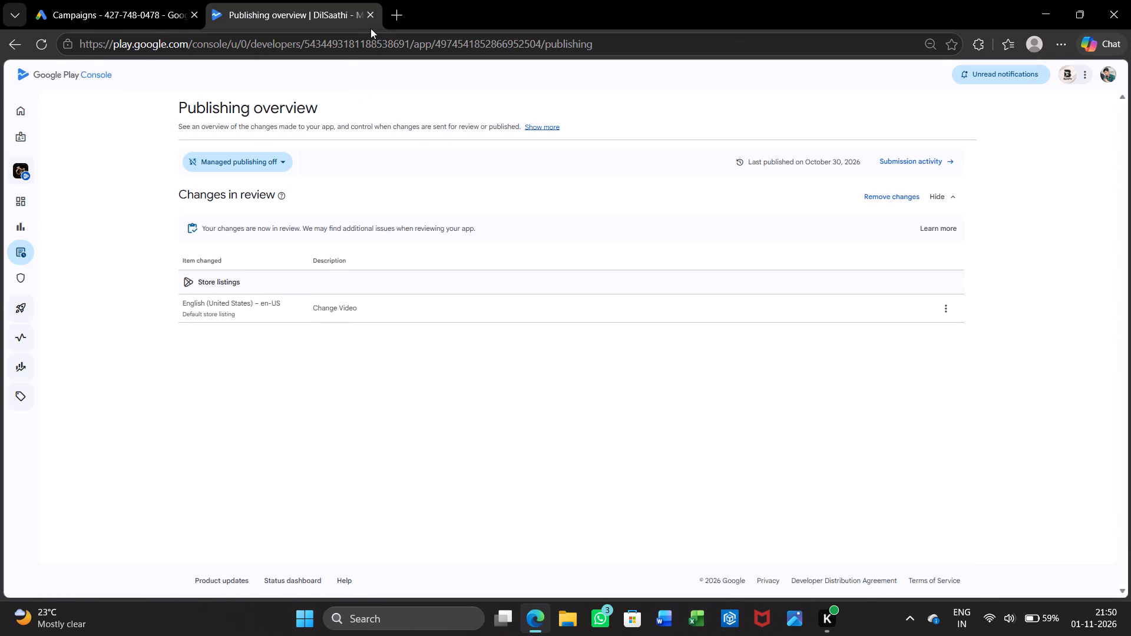
Return to the Google Ads campaign settings, set the end date of App promotion-App-1 to None, and save.
click(139, 7)
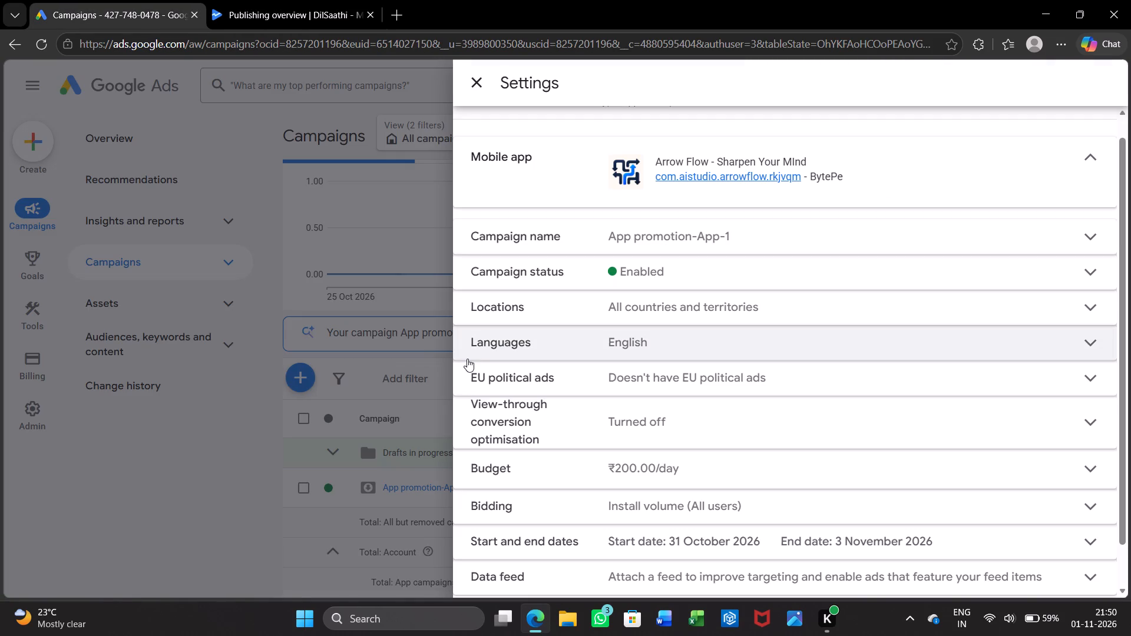
scroll(582, 419, up, 6)
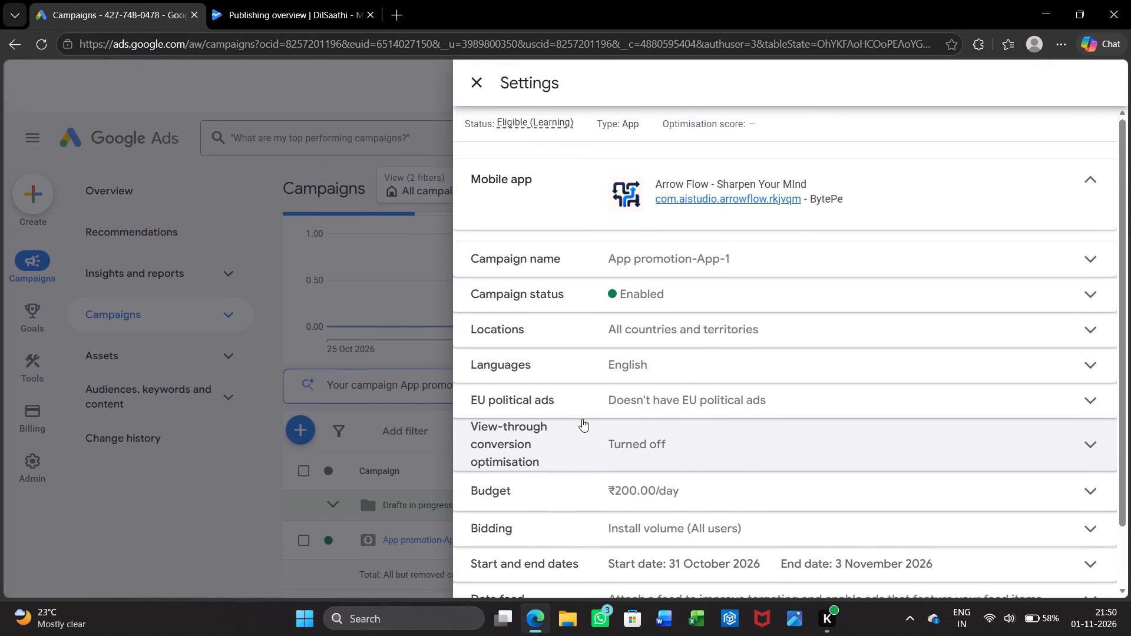
scroll(582, 419, down, 1)
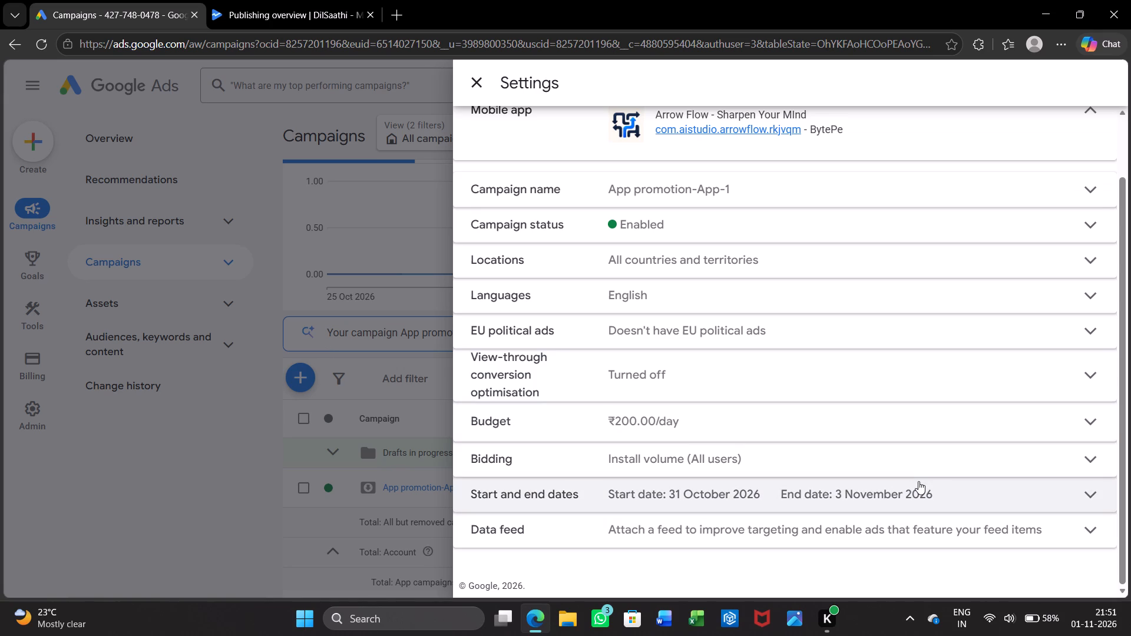
click(1096, 492)
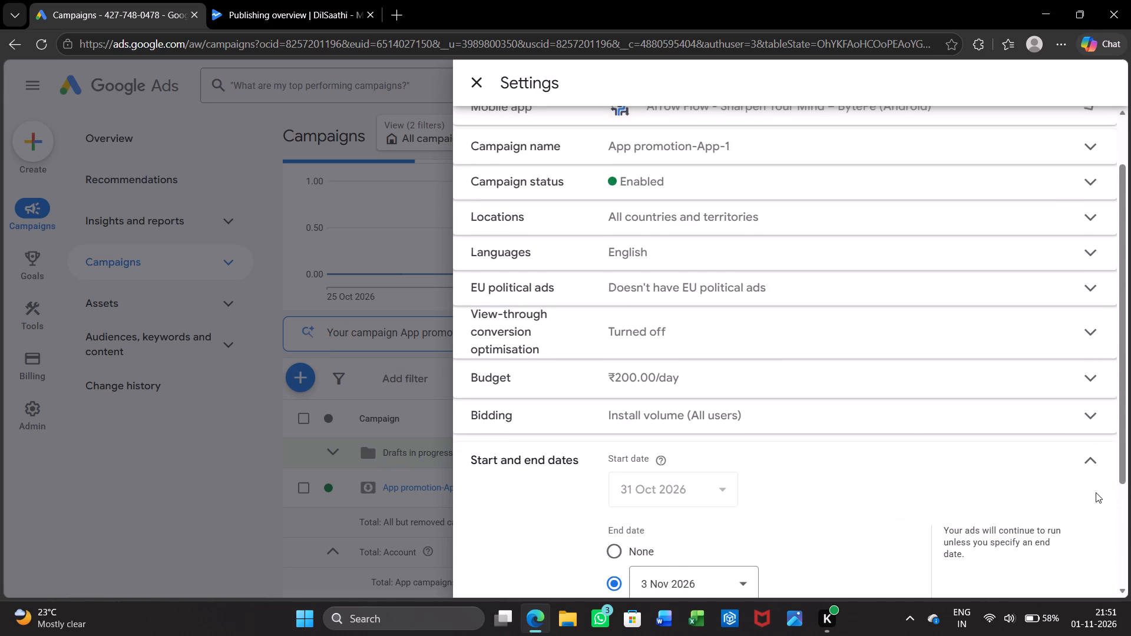
scroll(777, 574, down, 1)
click(744, 442)
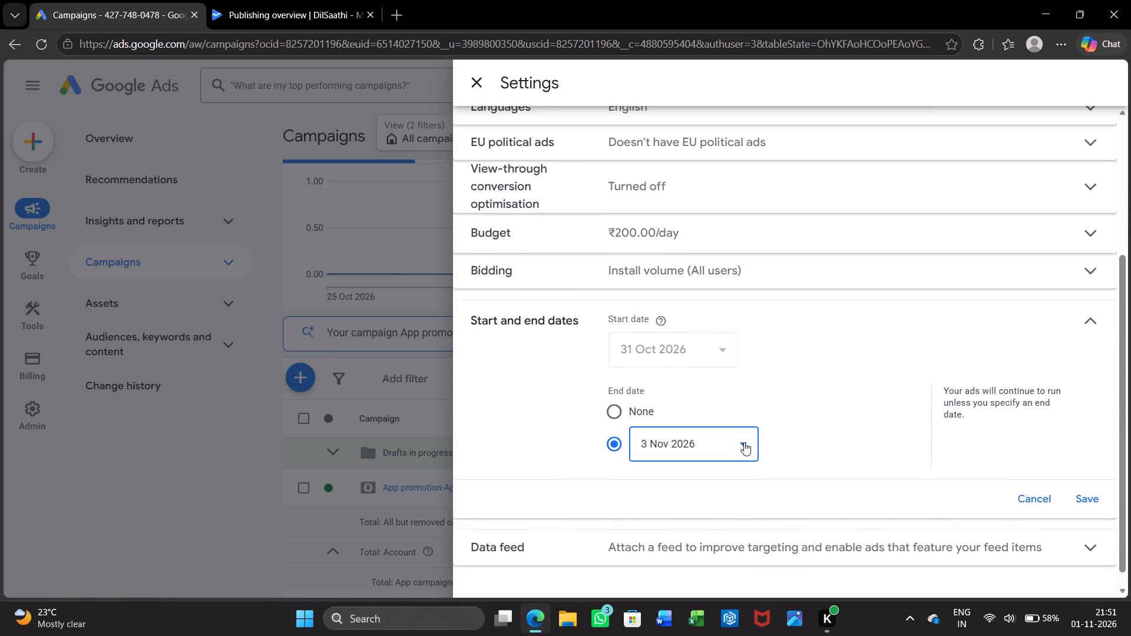
click(610, 404)
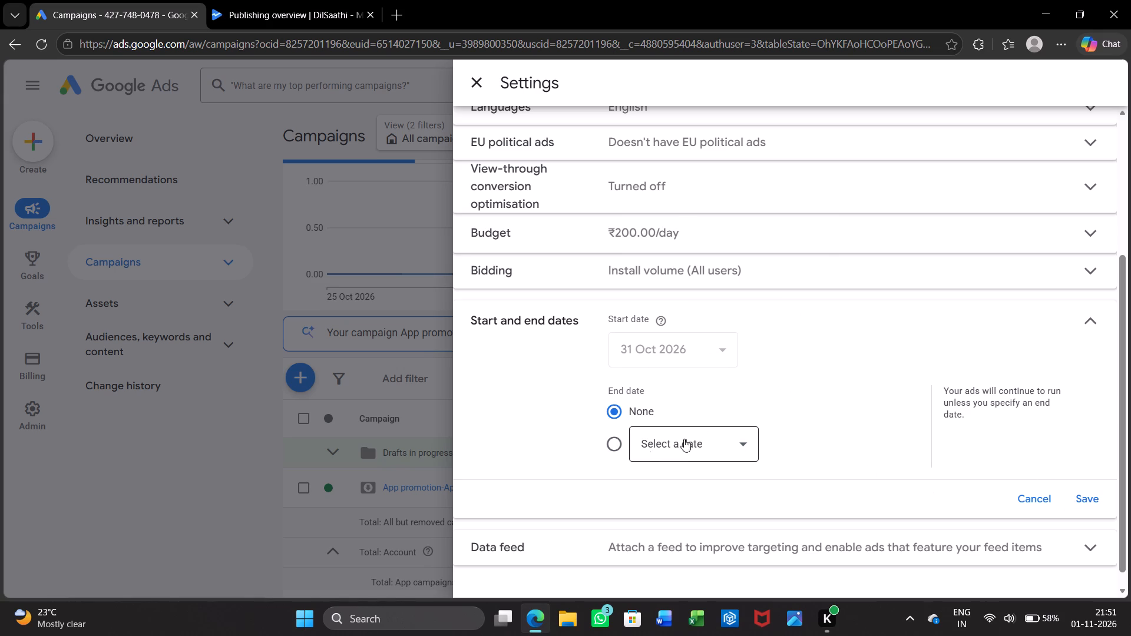
click(614, 449)
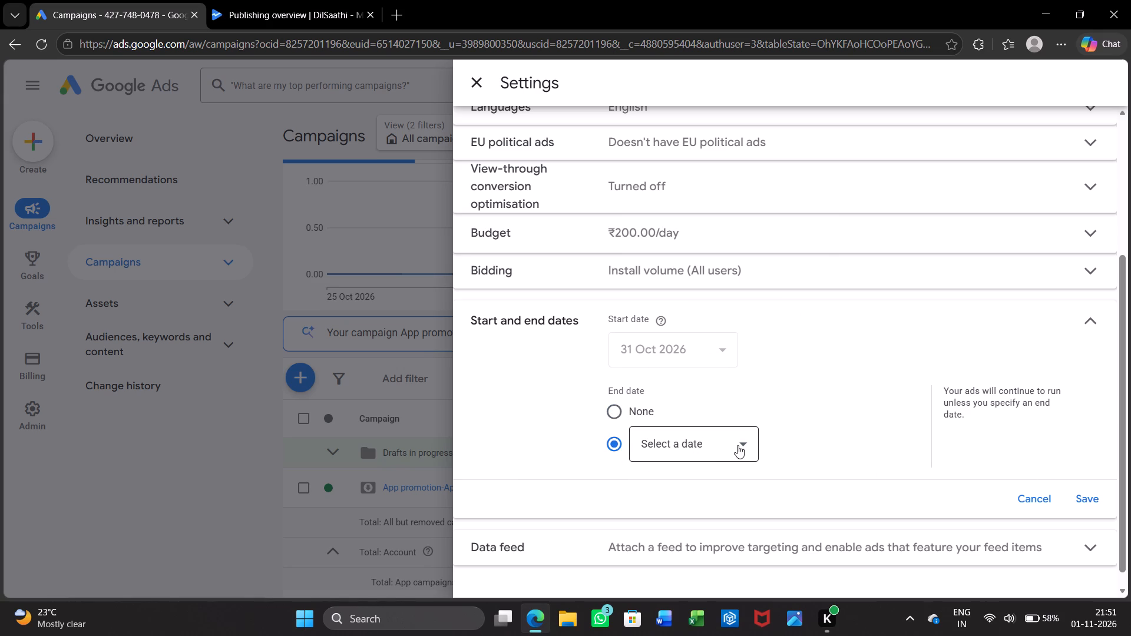
click(742, 446)
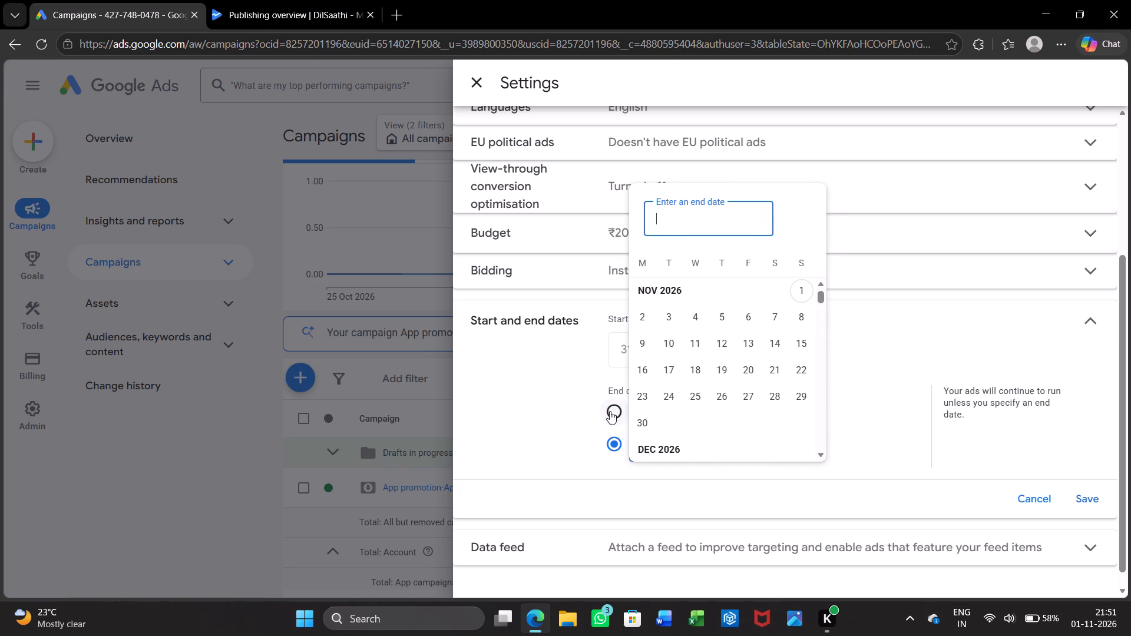
click(610, 411)
click(567, 412)
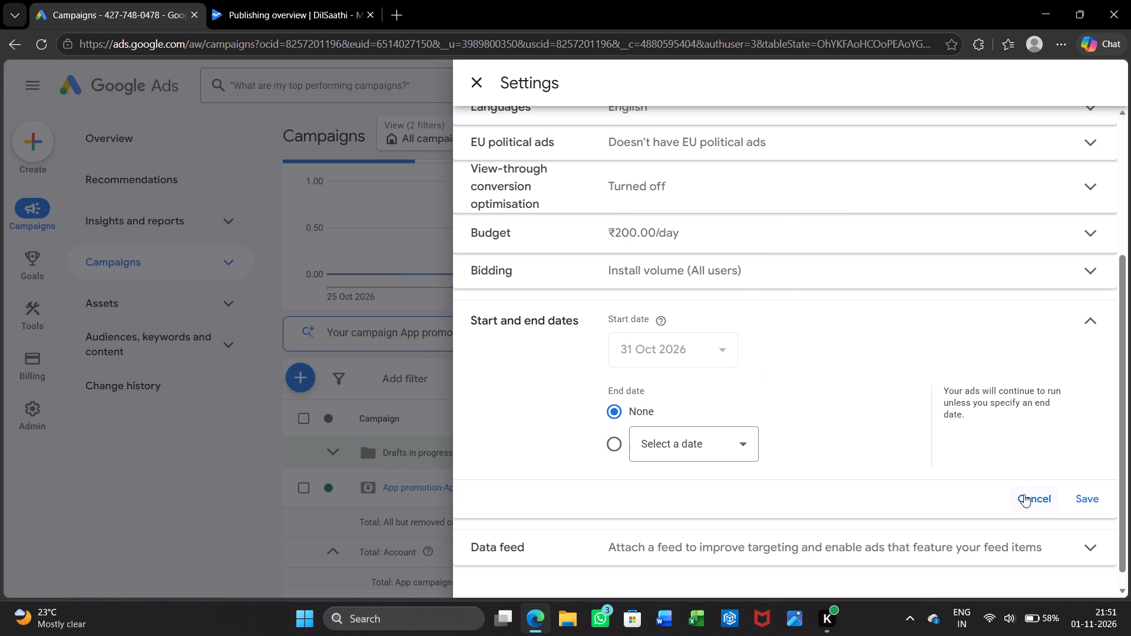
click(1087, 499)
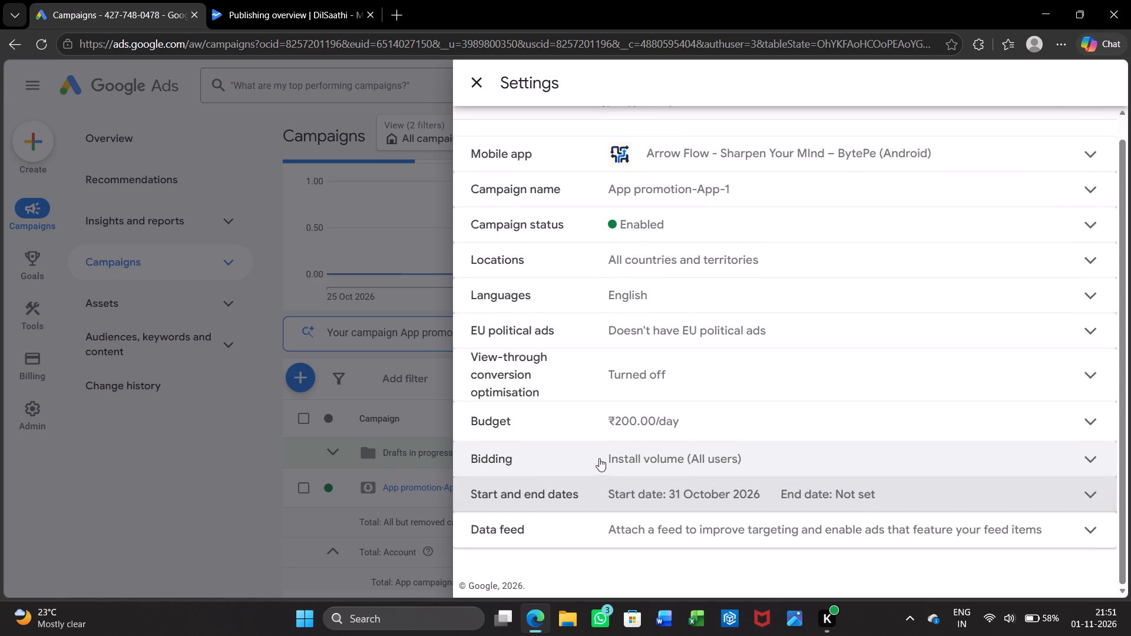
Examine the campaign's Data feed setting without attaching a feed, and close the campaign settings.
click(672, 529)
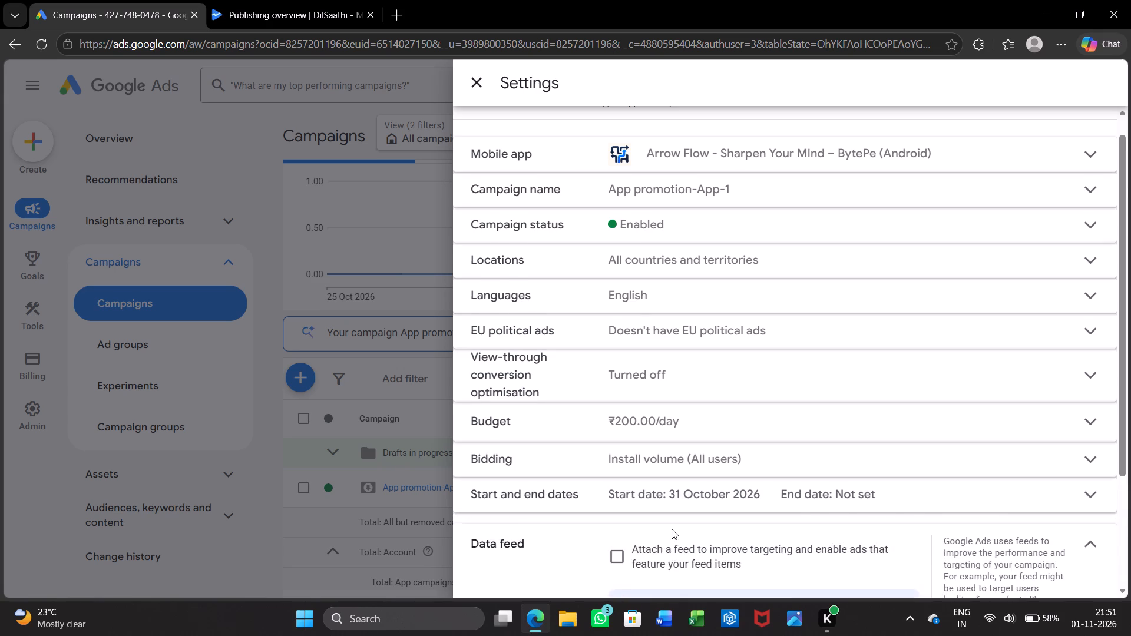
scroll(672, 529, down, 2)
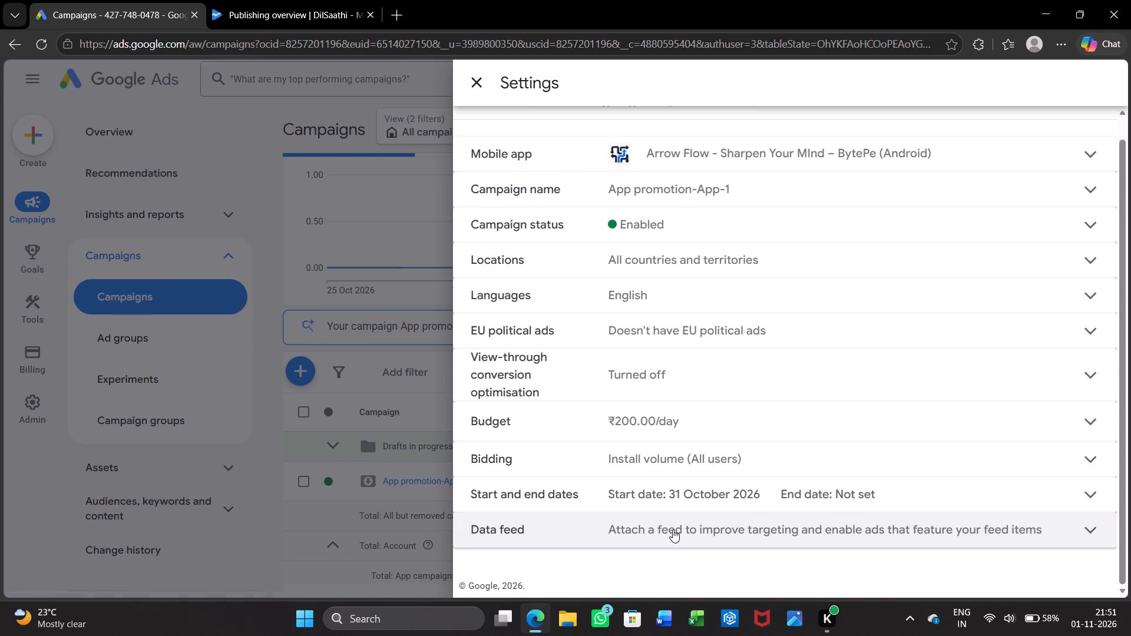
scroll(673, 529, down, 1)
scroll(682, 373, down, 1)
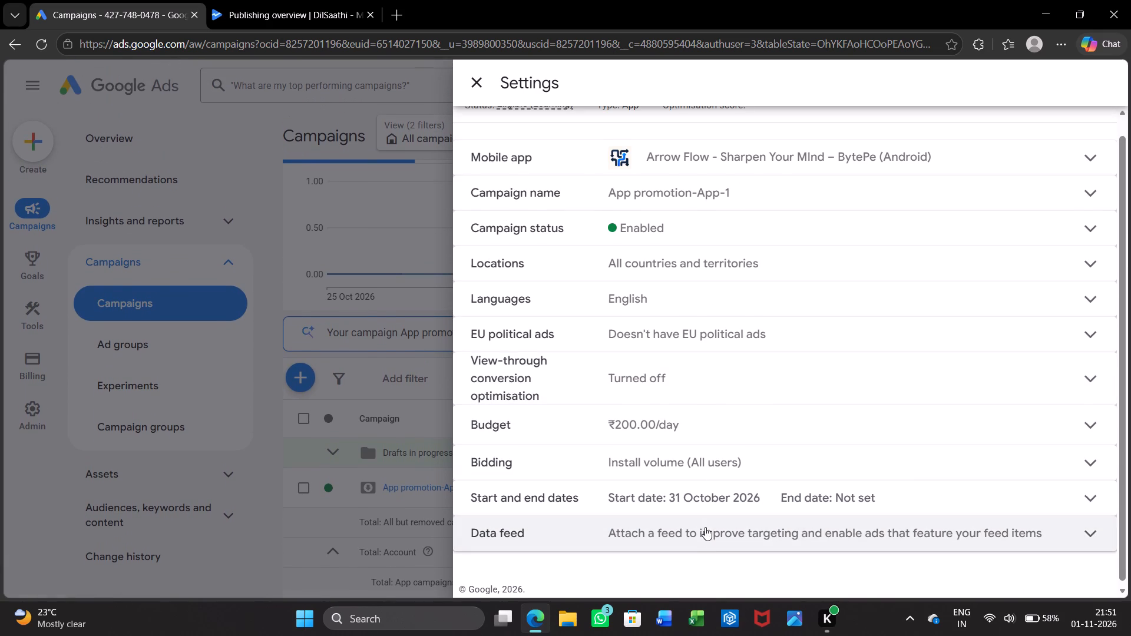
click(716, 534)
scroll(716, 534, down, 2)
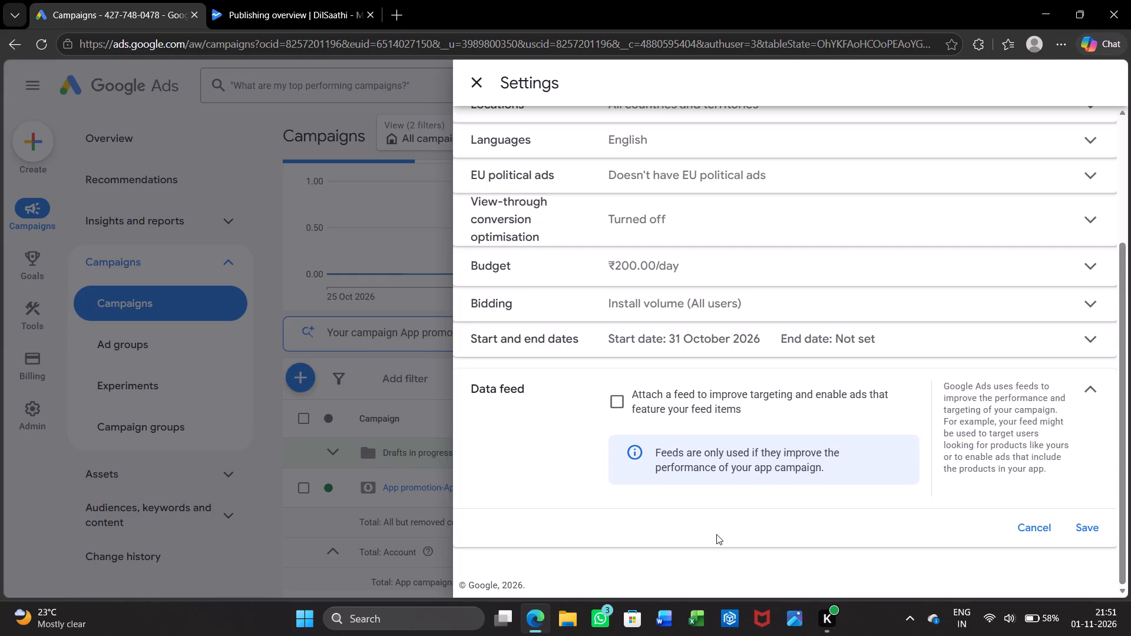
click(388, 411)
Review the campaigns table, the explanation of its campaign total, and the performance overview.
scroll(388, 411, down, 2)
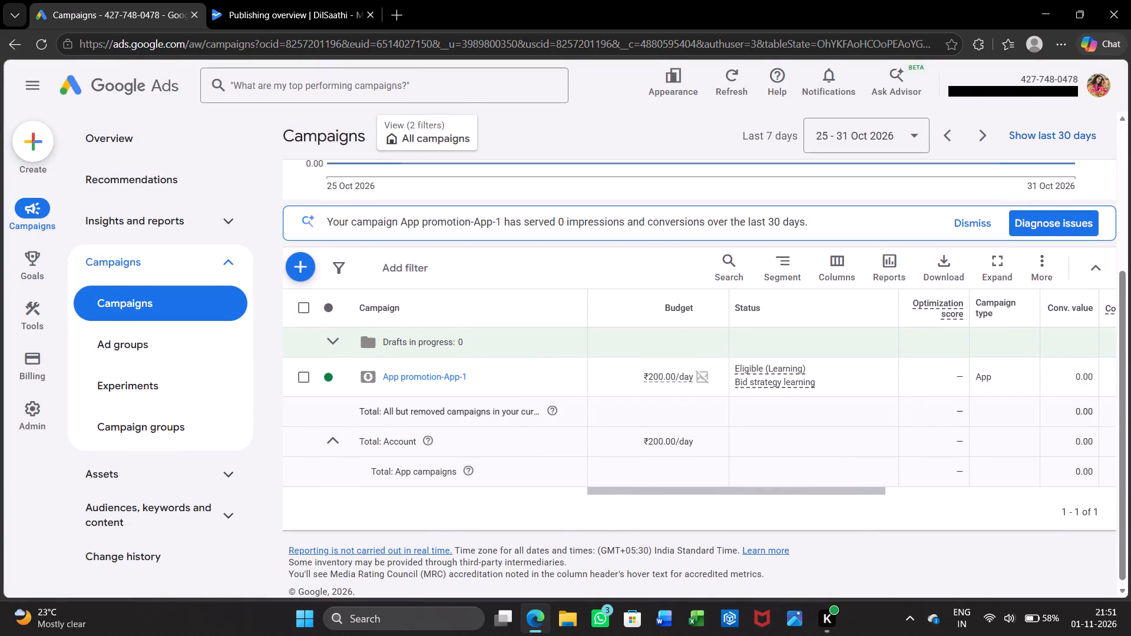
click(437, 405)
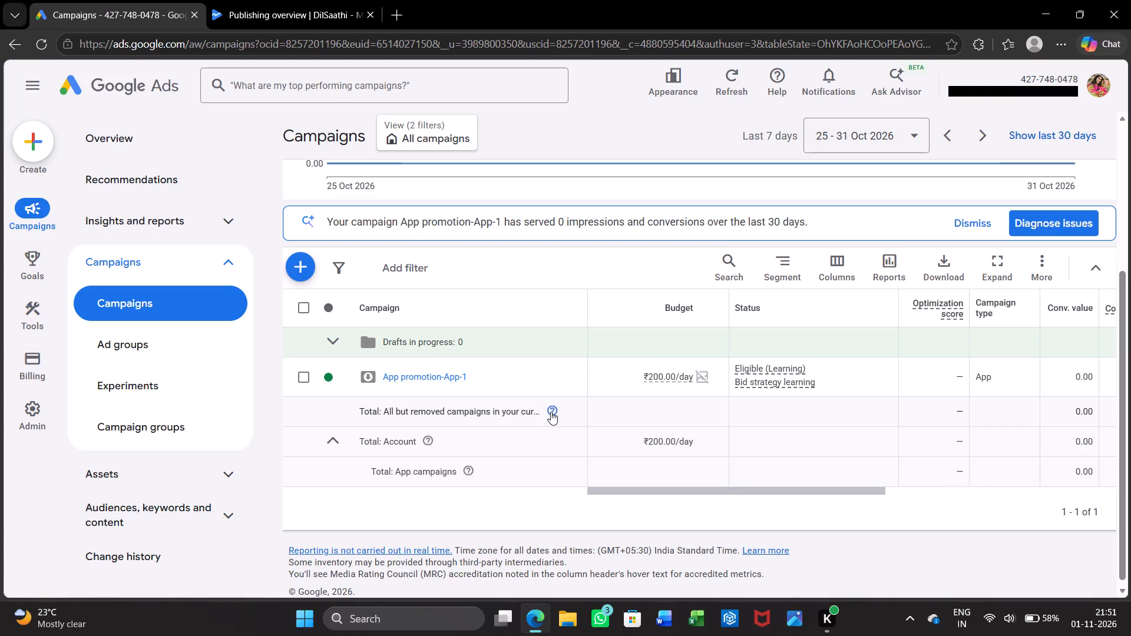
click(551, 412)
click(551, 412)
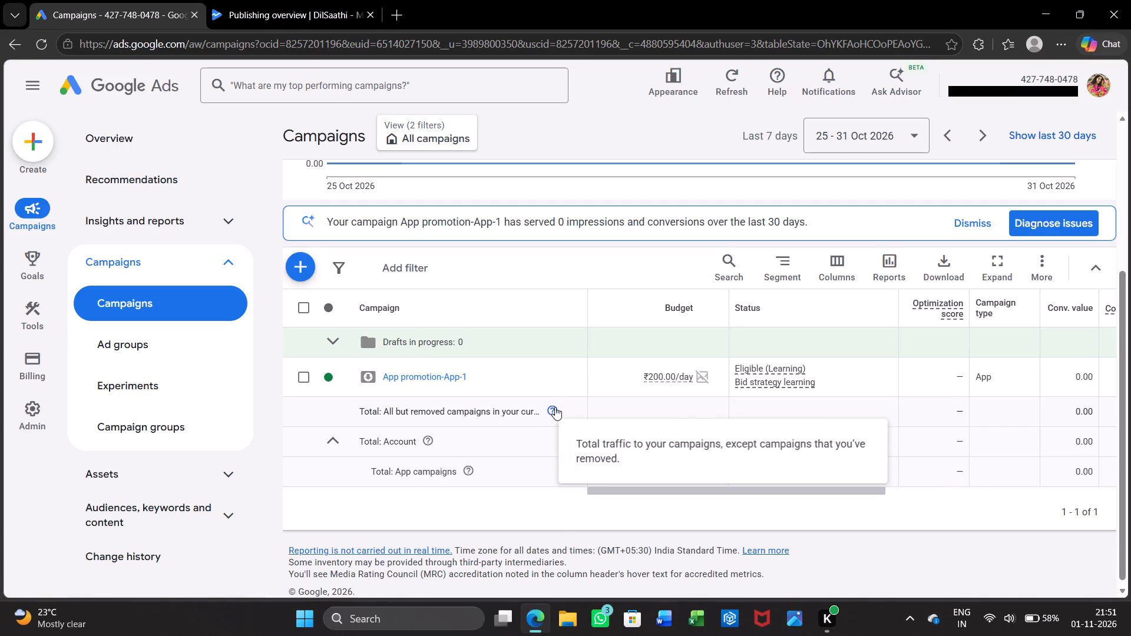
click(519, 511)
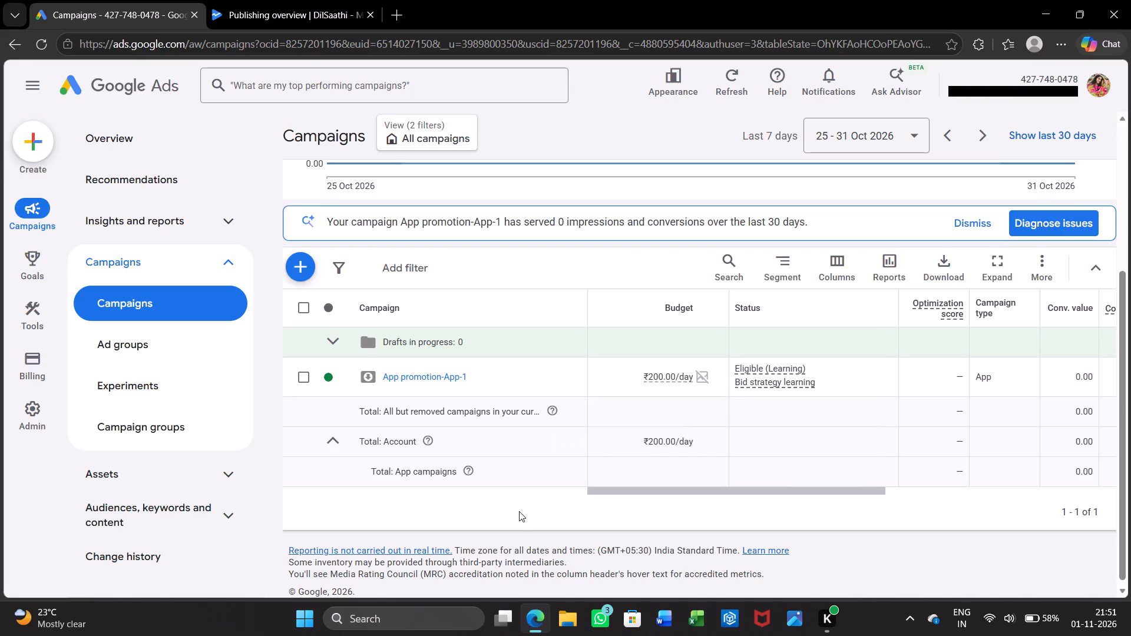
scroll(519, 511, up, 7)
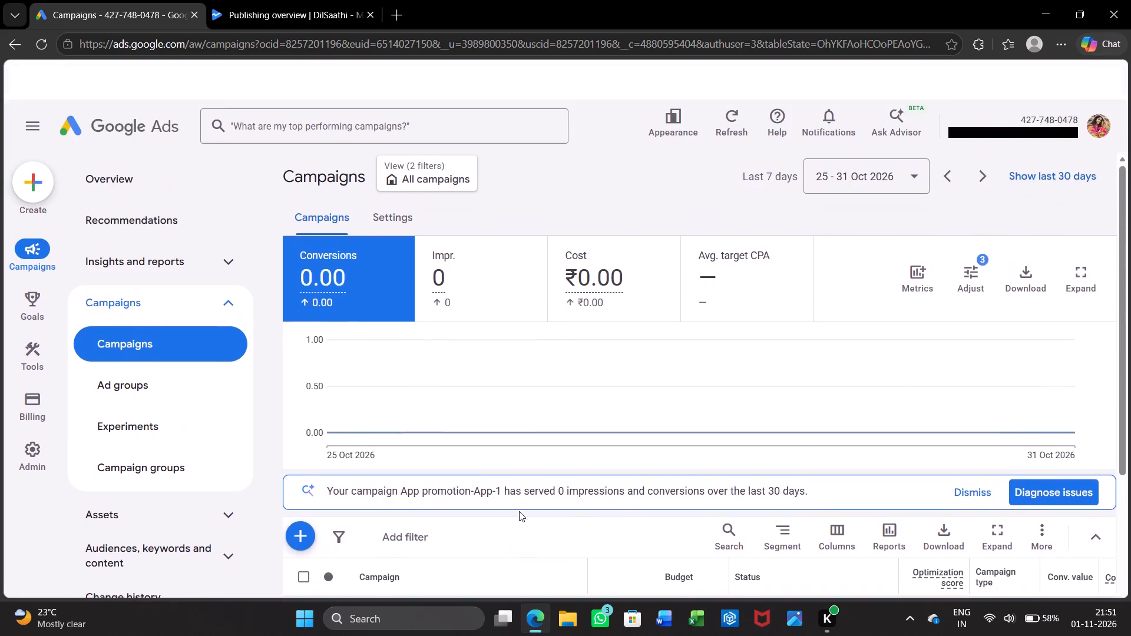
scroll(519, 511, up, 2)
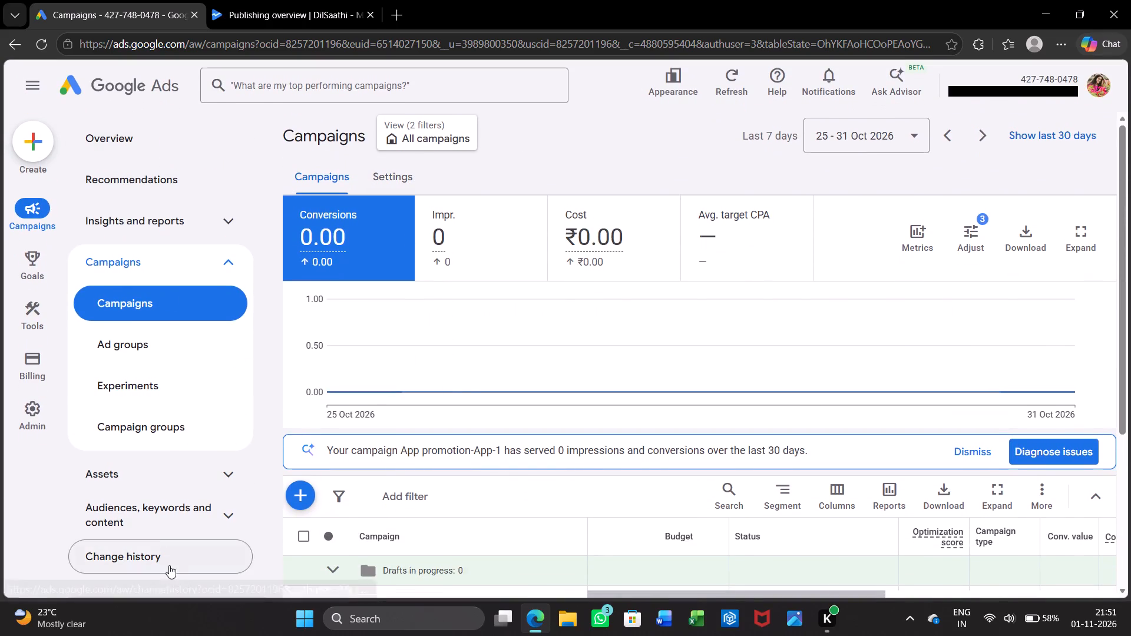
Switch to Google Play Console and change from DilSaathi to the Arrow Flow app.
click(291, 9)
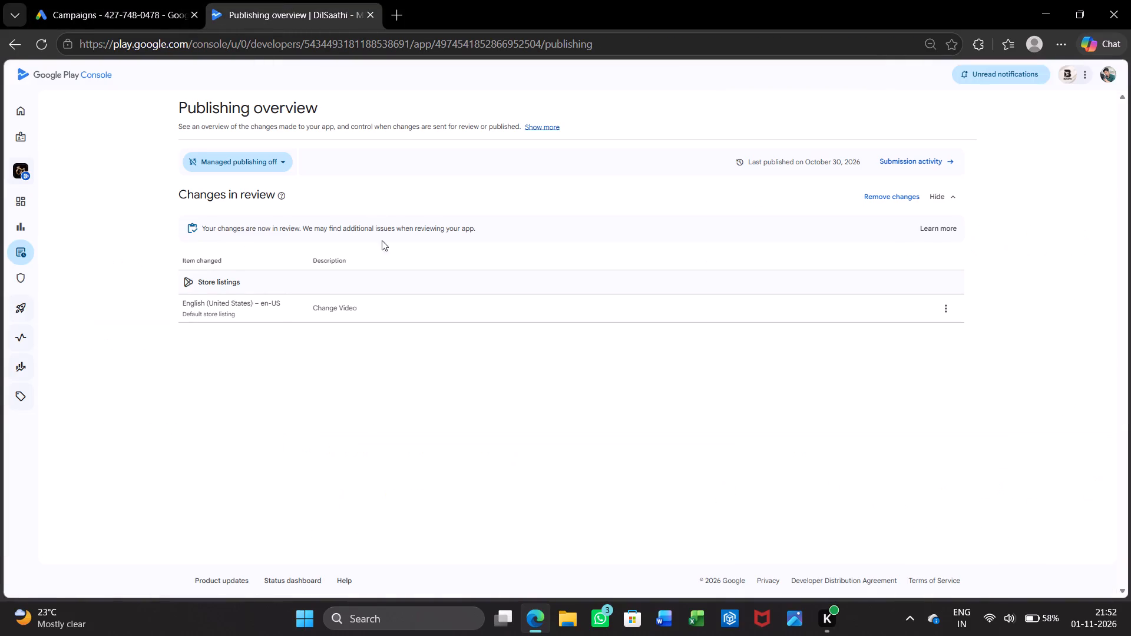
click(34, 178)
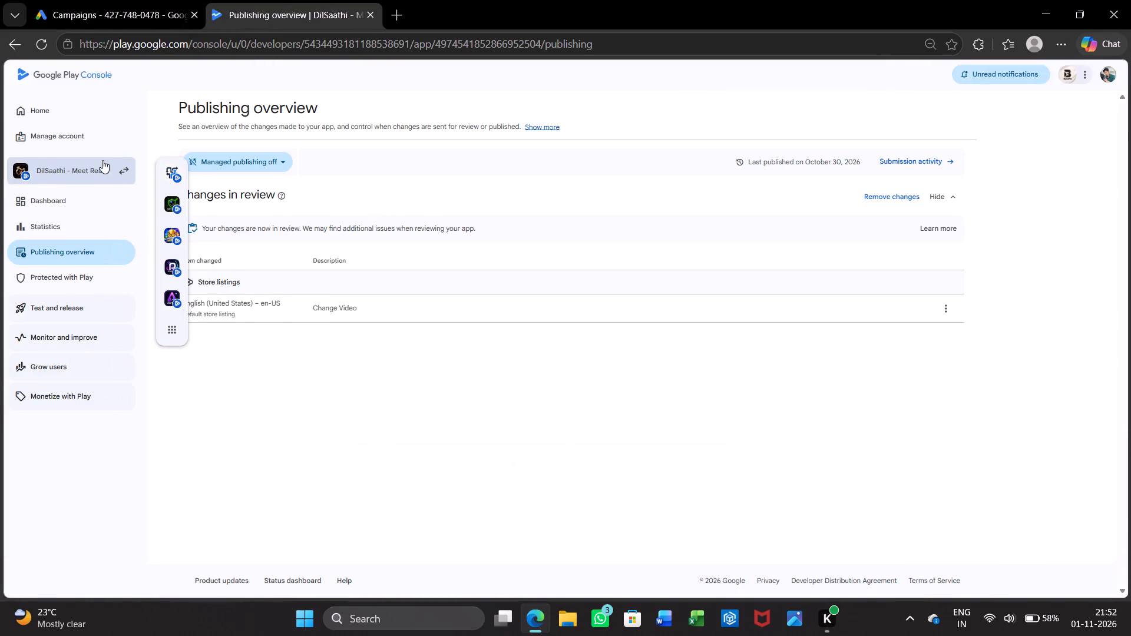
click(175, 175)
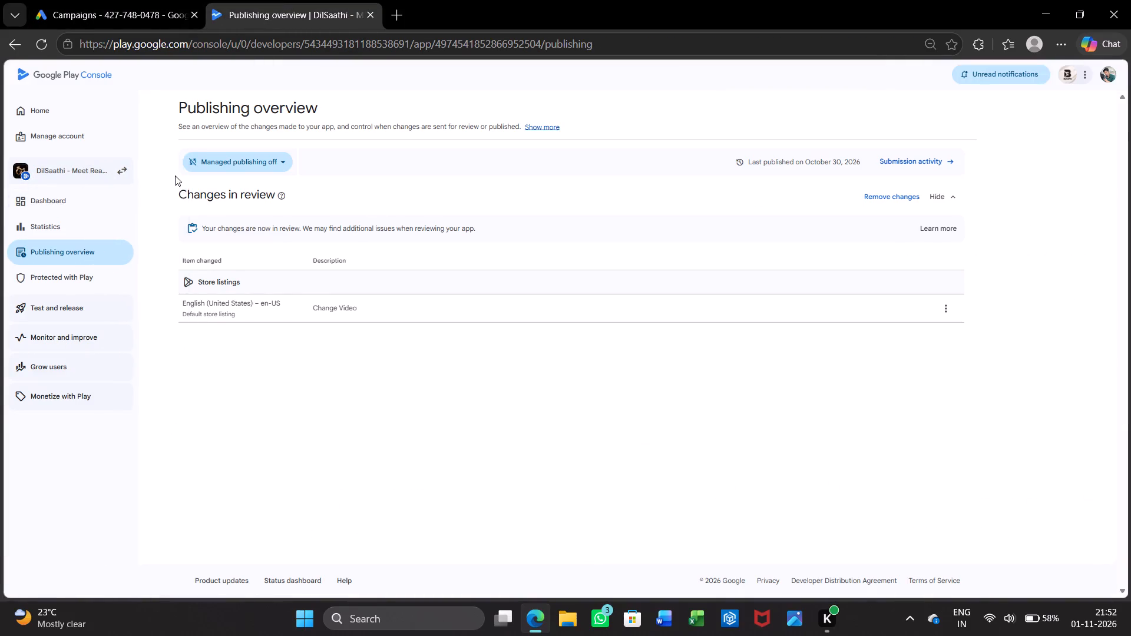
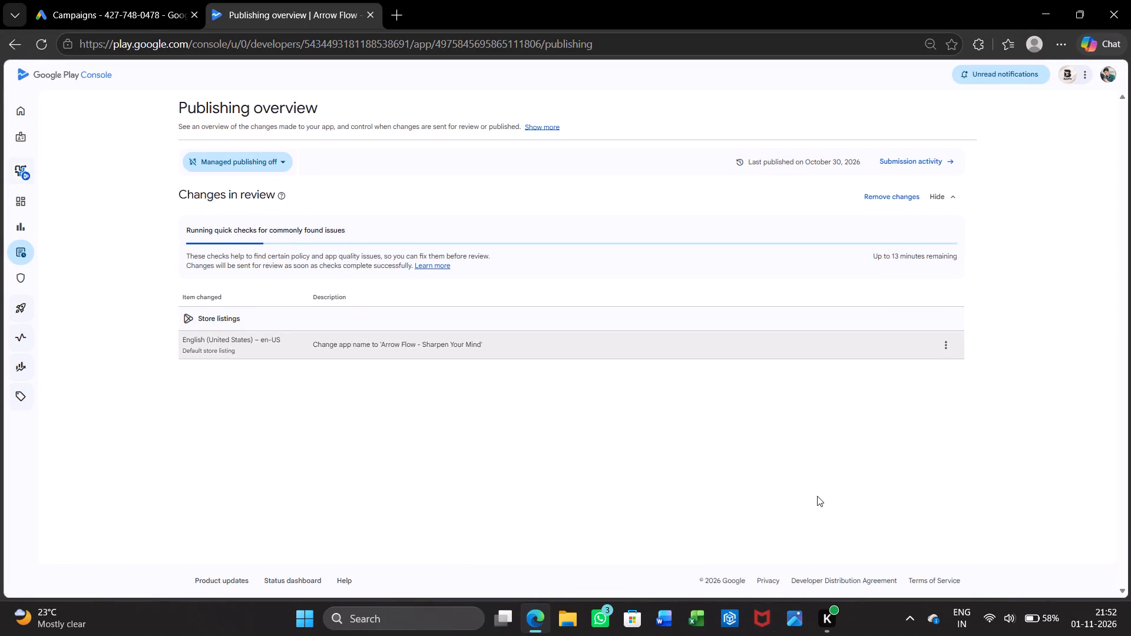
Check the Arrow Flow dashboard and its changes in review on the publishing overview.
scroll(818, 498, down, 2)
click(30, 210)
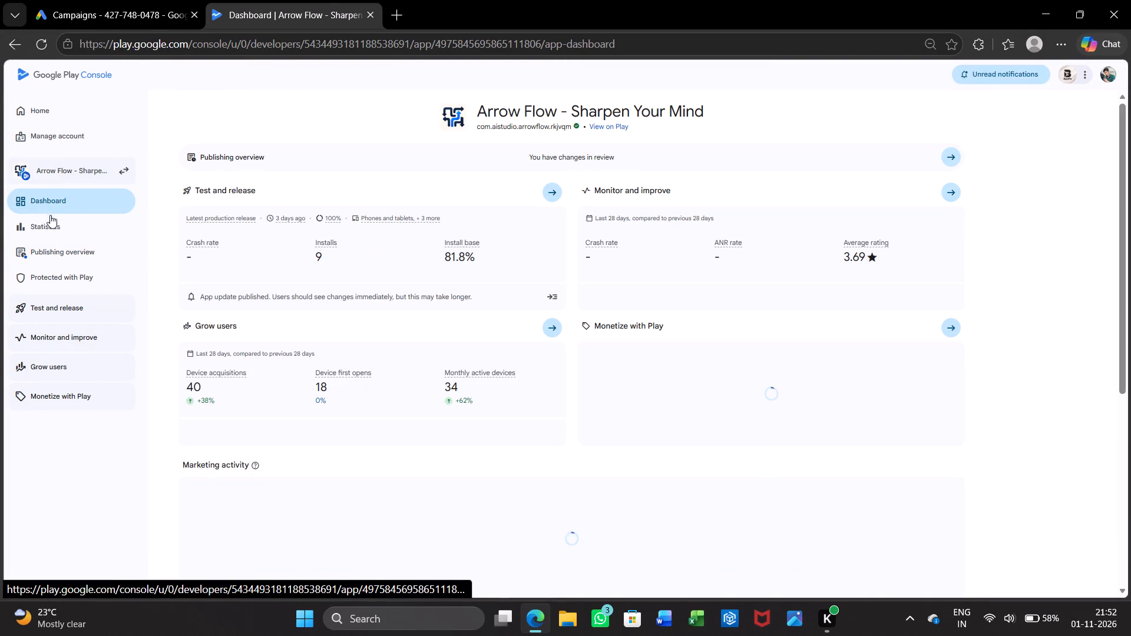
click(84, 250)
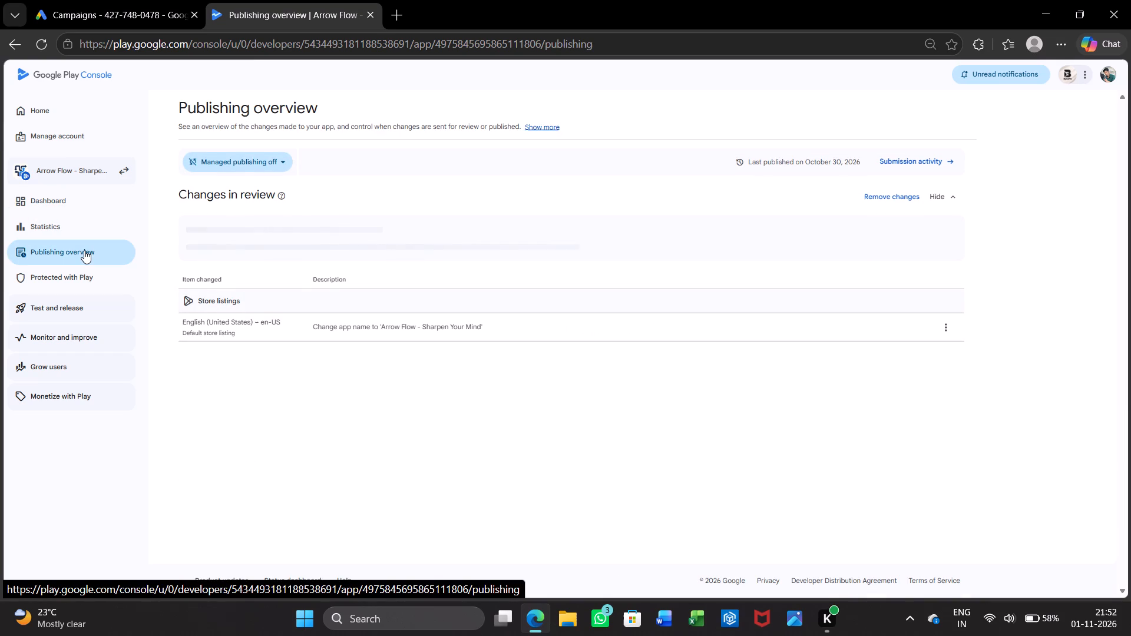
Switch to Google Ads and review the campaigns table and the account overview, including the account diagnostics.
click(133, 0)
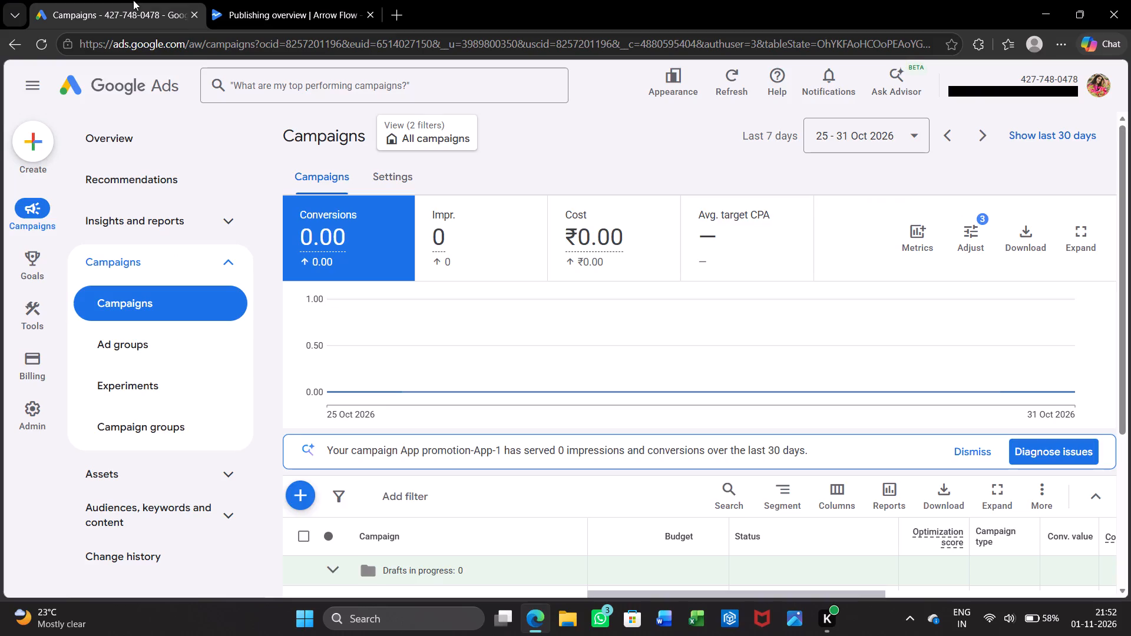
scroll(318, 315, down, 1)
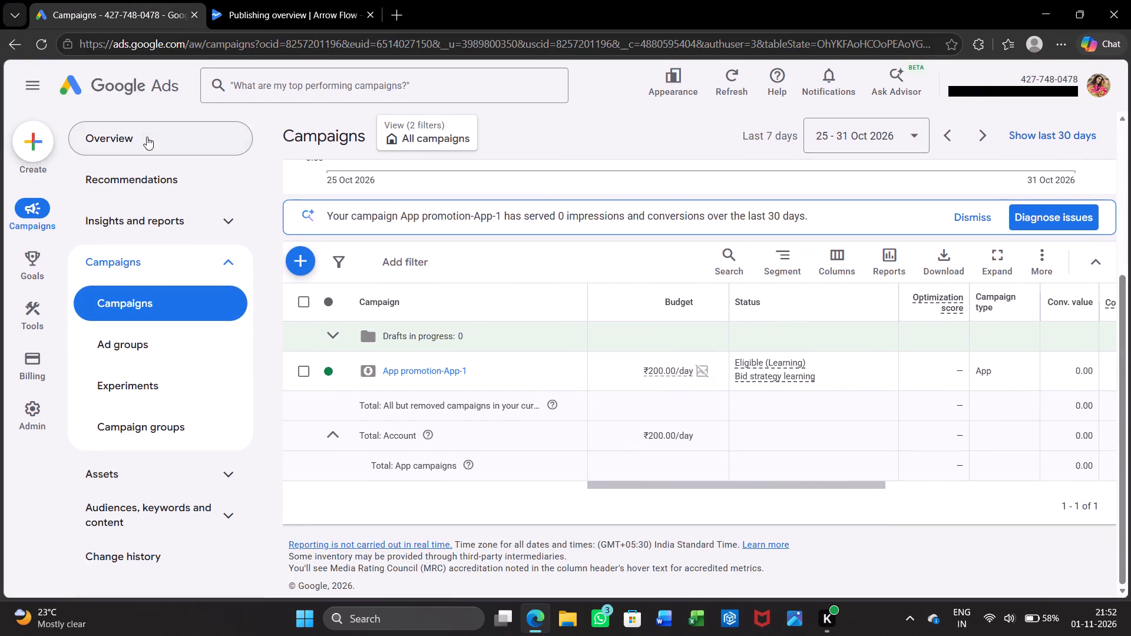
double_click(190, 132)
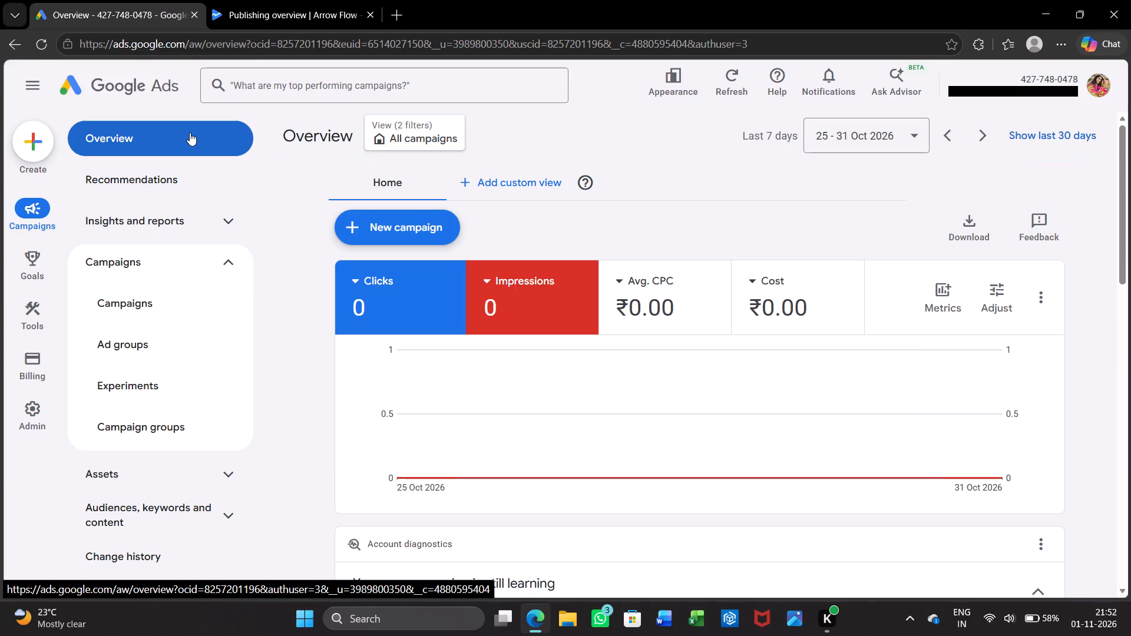
click(190, 132)
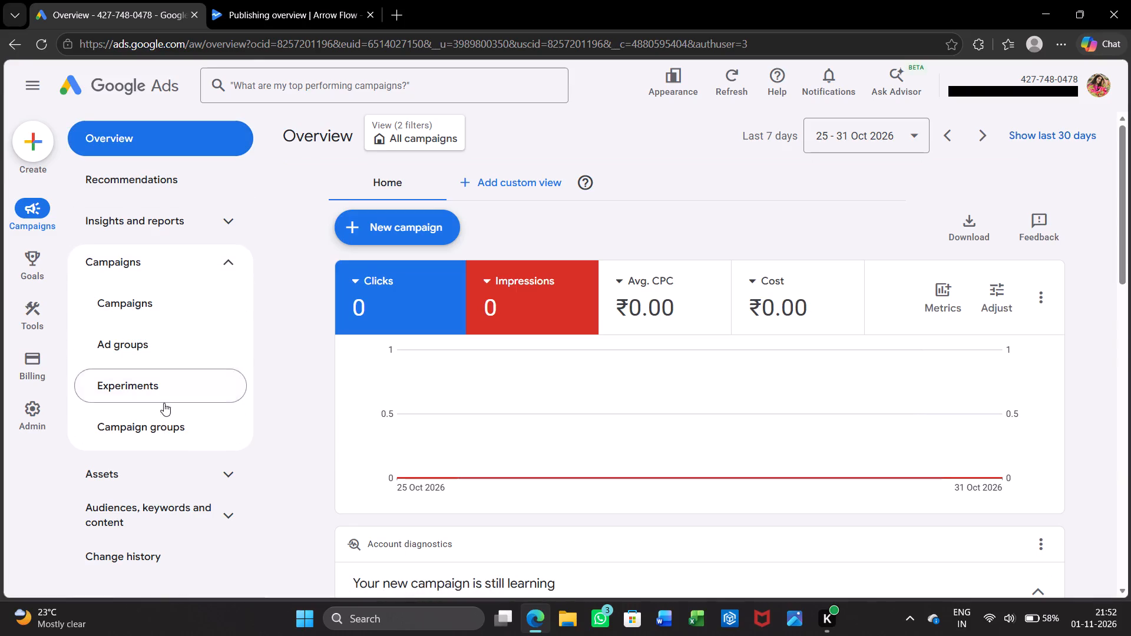
scroll(282, 385, down, 1)
scroll(137, 332, down, 2)
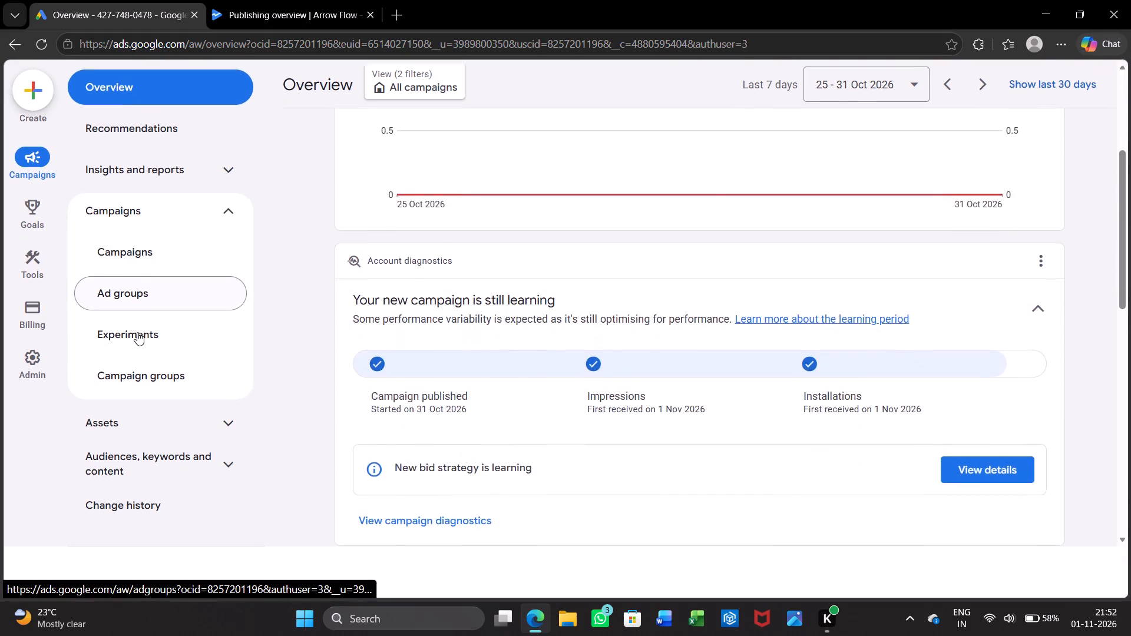
scroll(137, 332, up, 2)
Open the Google Ads billing summary and examine the monthly history and October's billing breakdown.
click(27, 360)
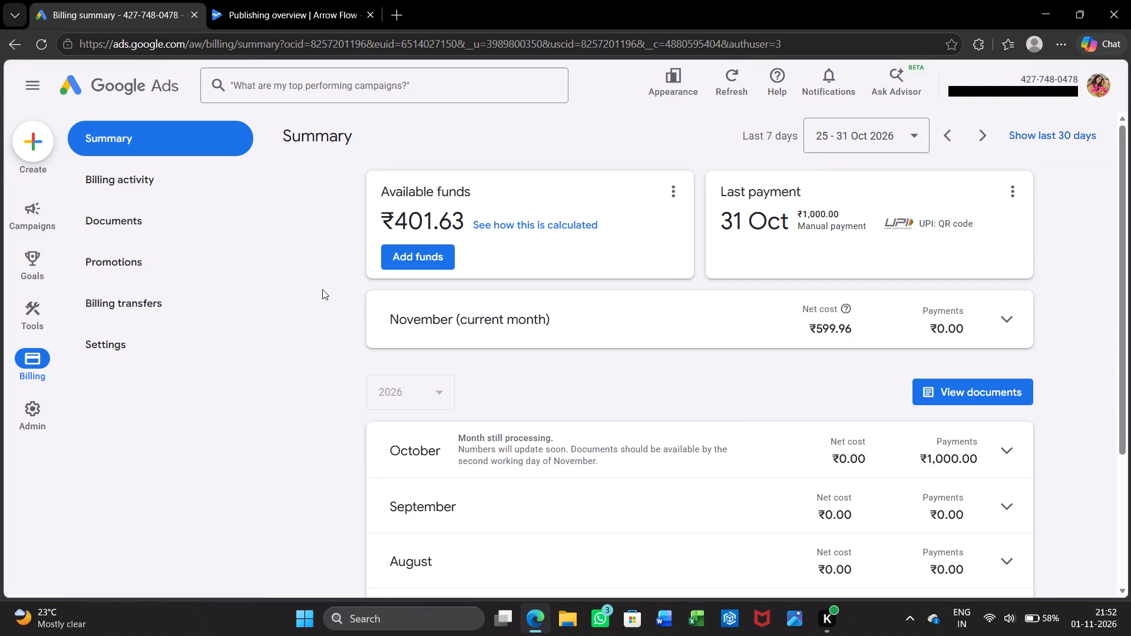
scroll(322, 289, down, 1)
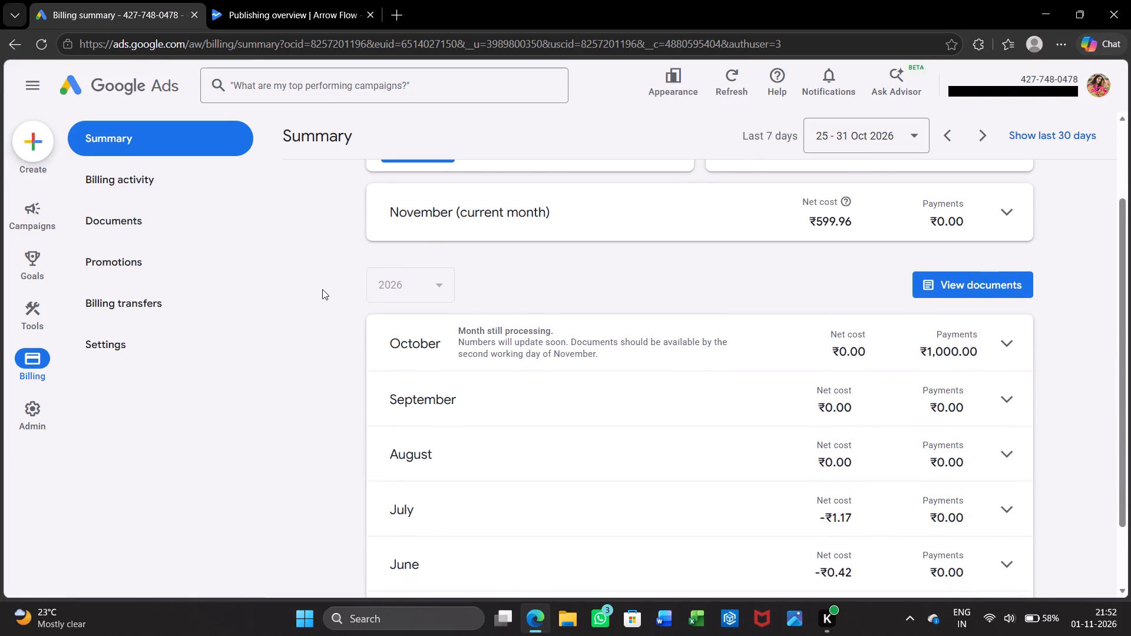
scroll(322, 289, down, 1)
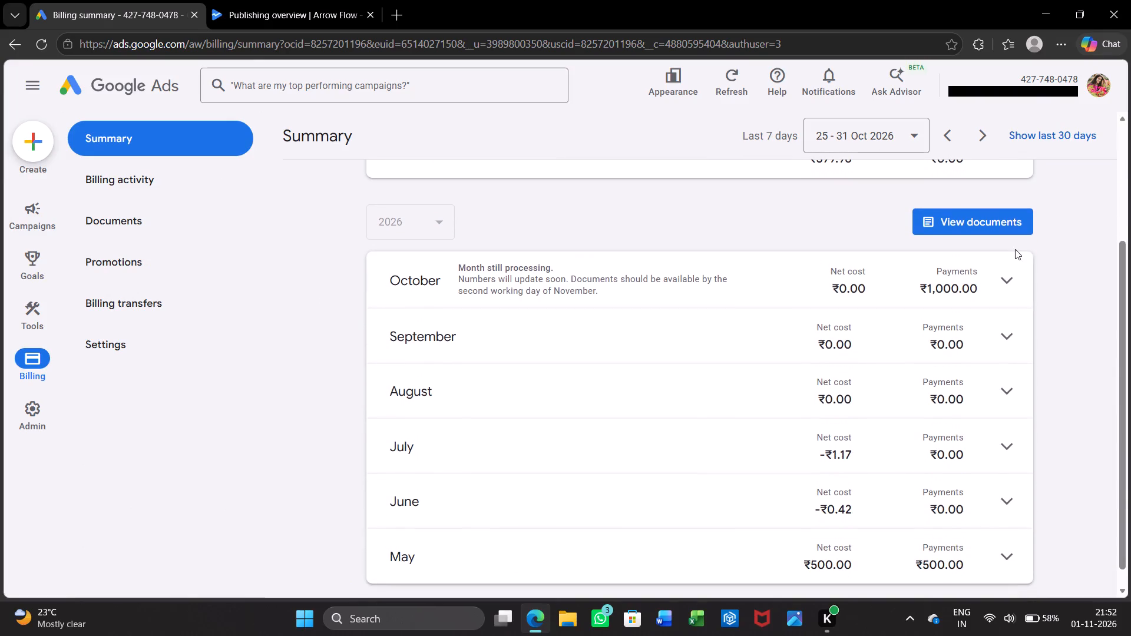
click(1004, 276)
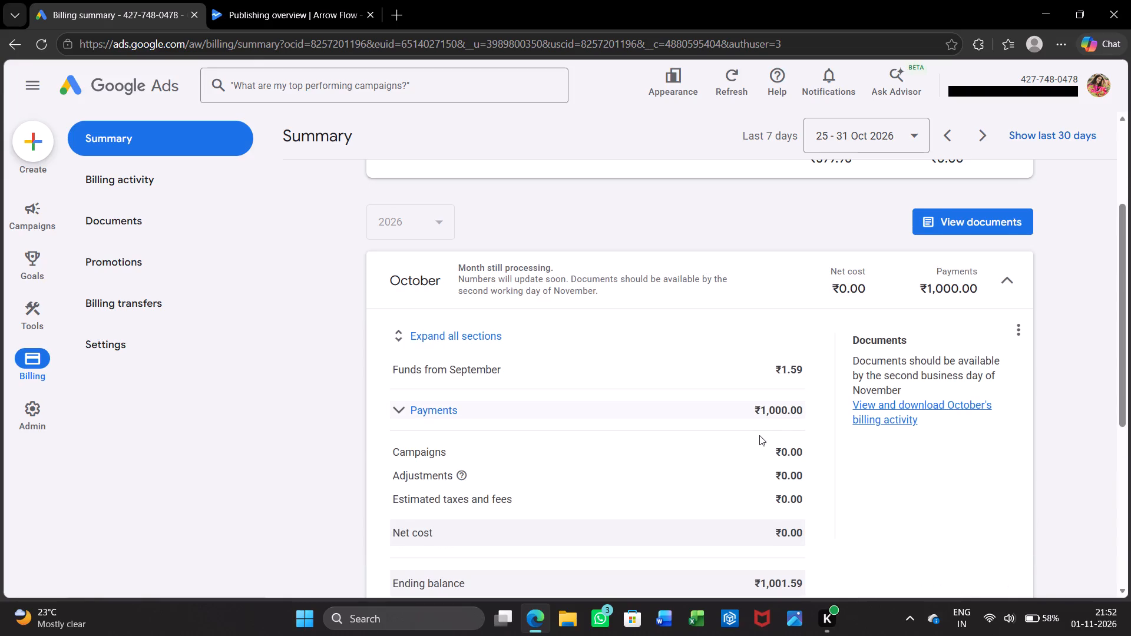
scroll(759, 435, down, 1)
scroll(759, 435, up, 3)
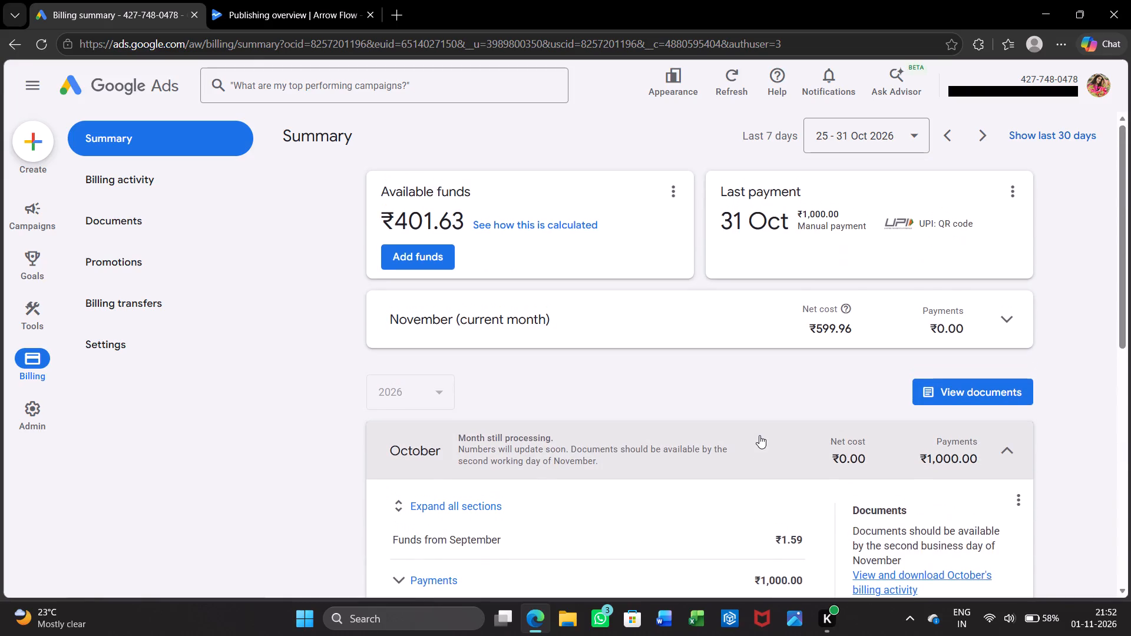
scroll(759, 435, up, 2)
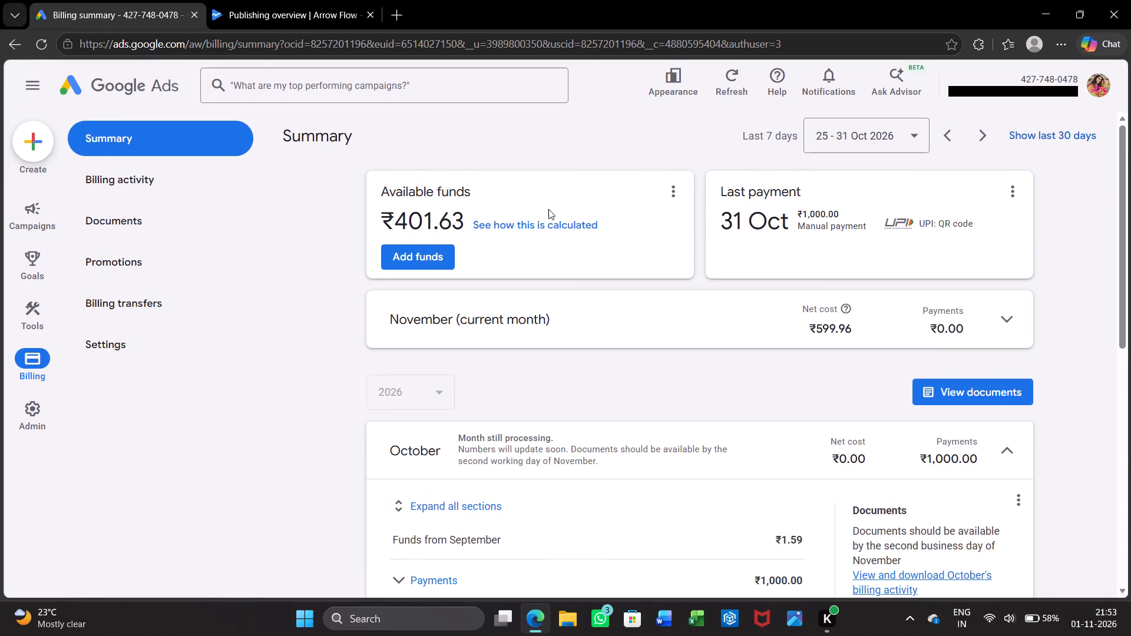
Expand the current month, November, in the billing summary and examine its cost breakdown.
click(1003, 314)
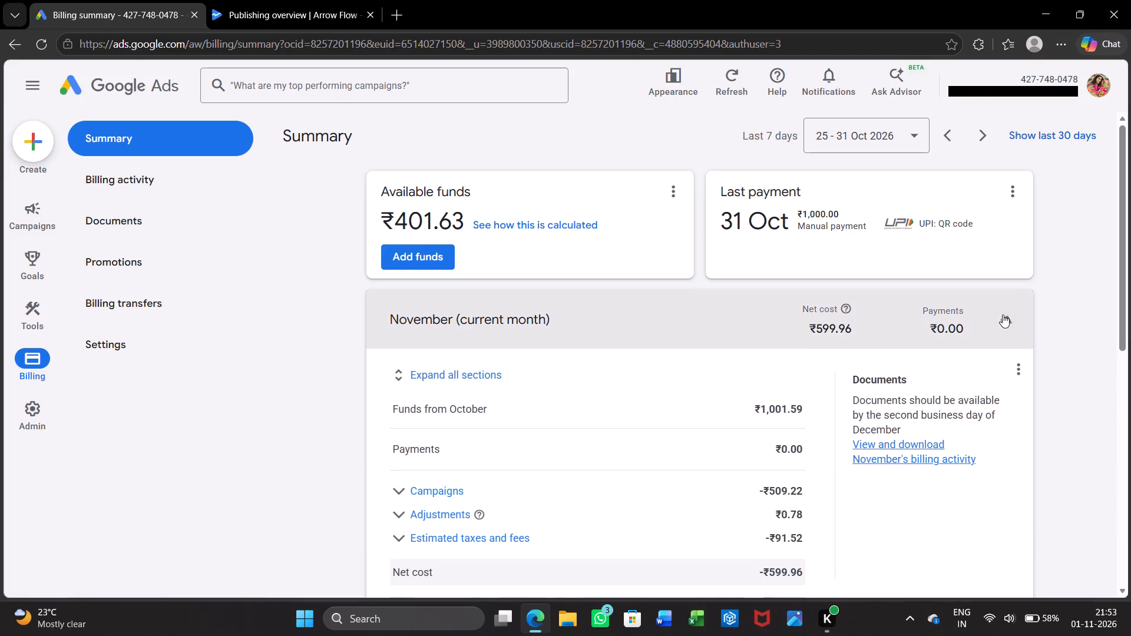
scroll(698, 319, down, 1)
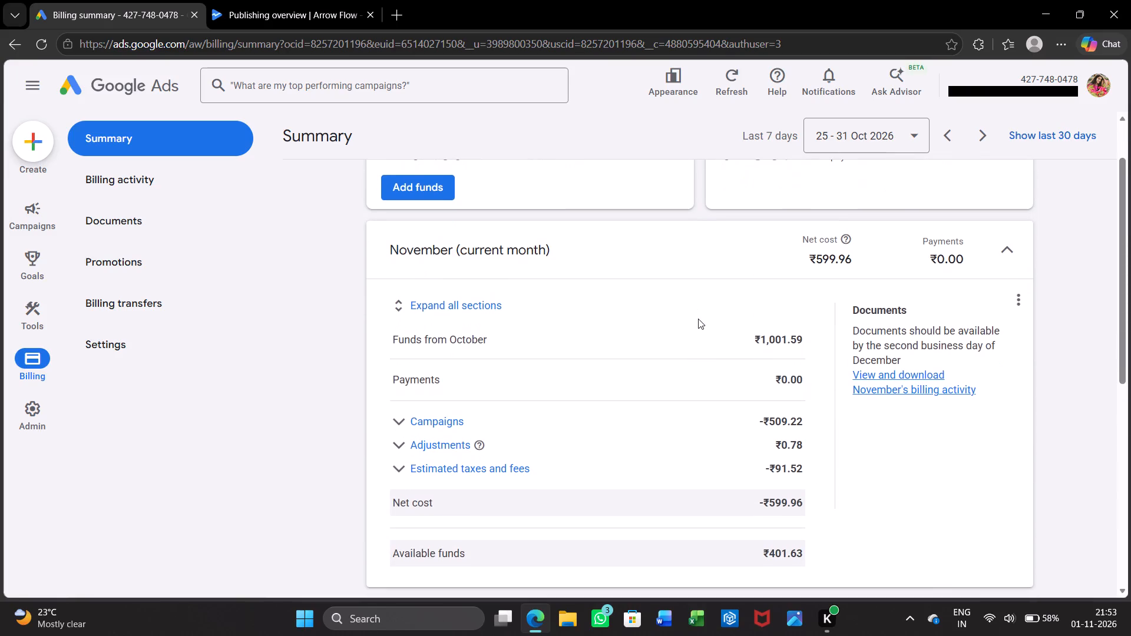
scroll(698, 319, down, 1)
scroll(698, 319, up, 1)
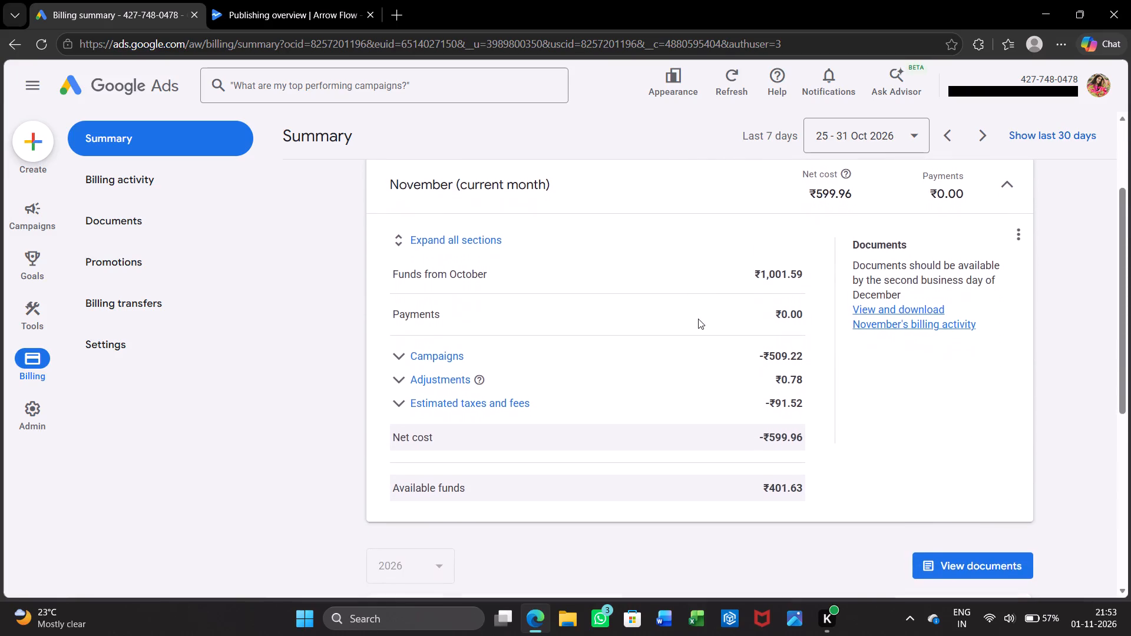
scroll(698, 319, up, 1)
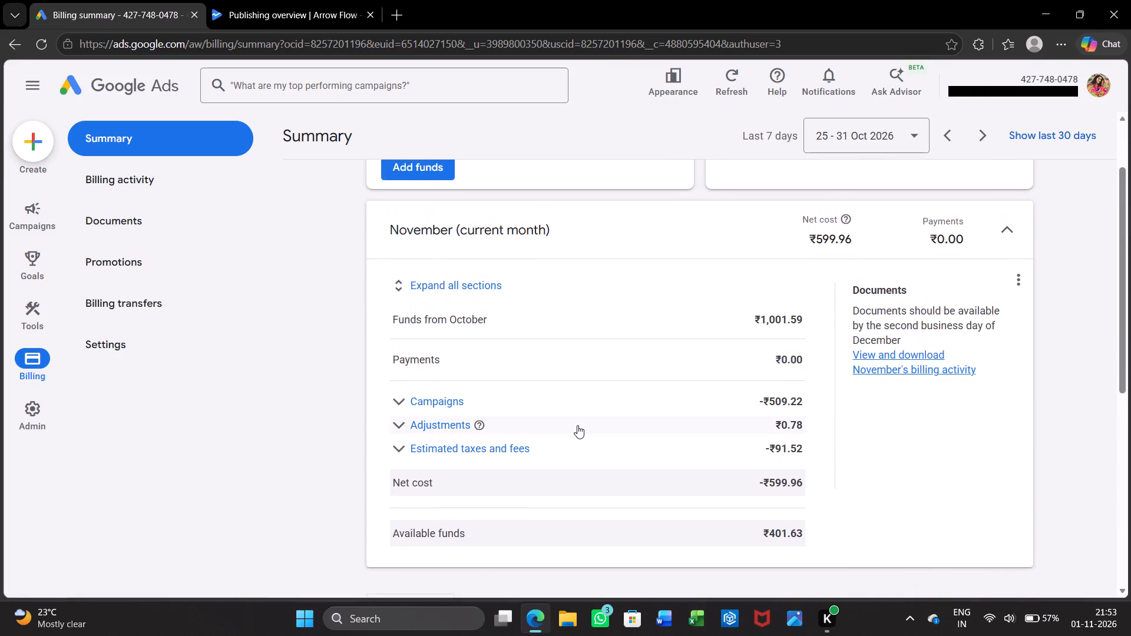
Expand November's campaign costs and compare the App promotion-App-1 charge with the month's funds and net cost.
click(405, 405)
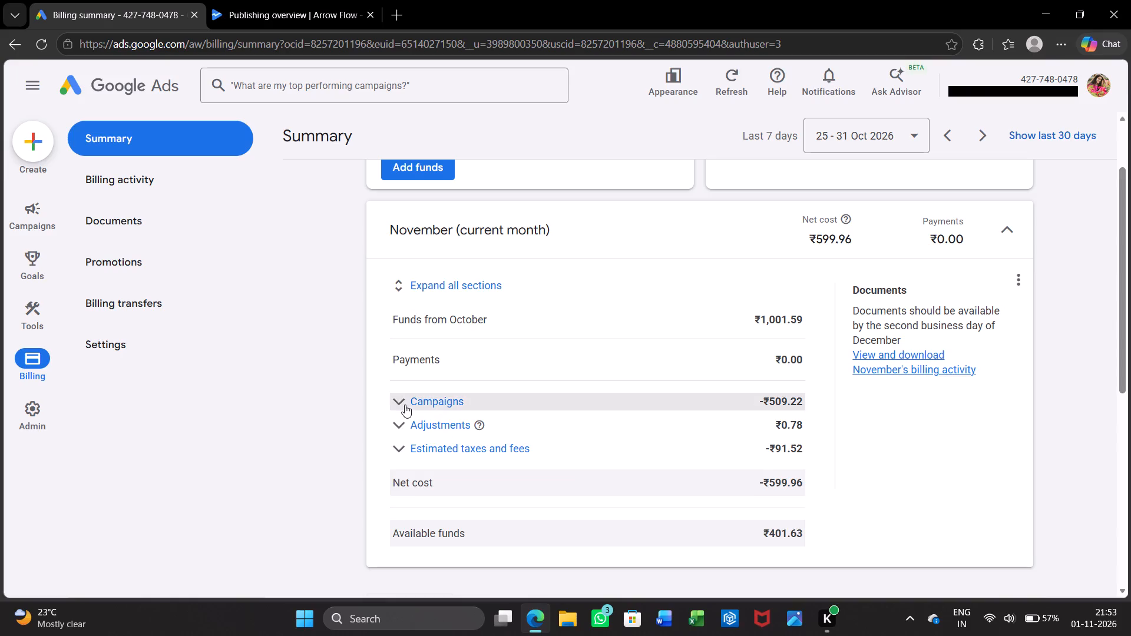
scroll(405, 405, down, 1)
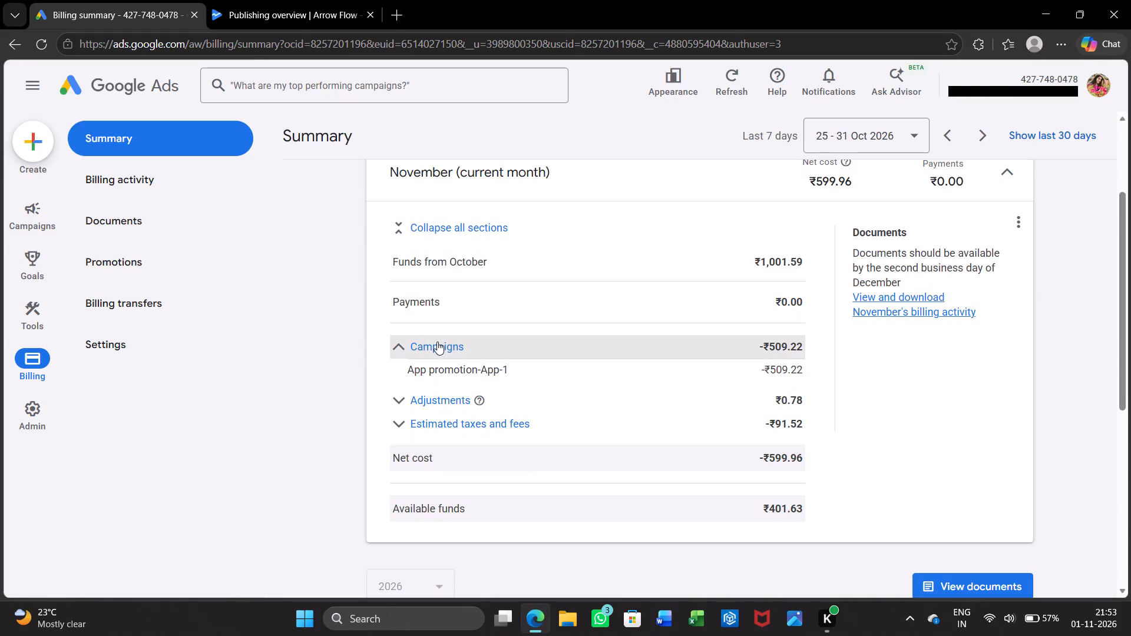
scroll(437, 342, up, 1)
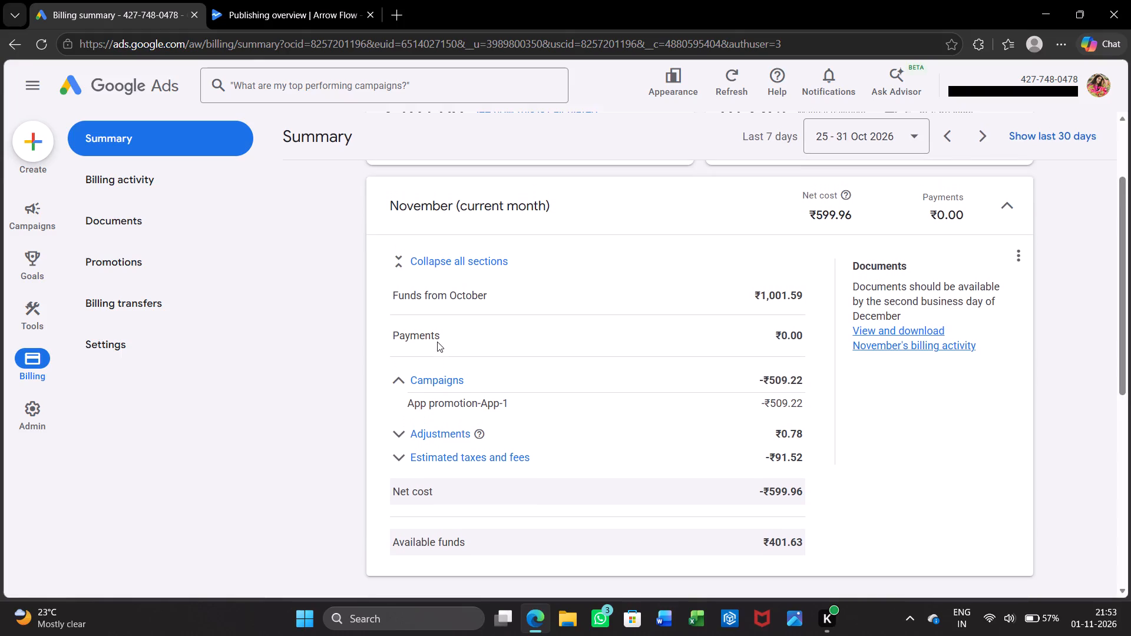
scroll(437, 342, up, 3)
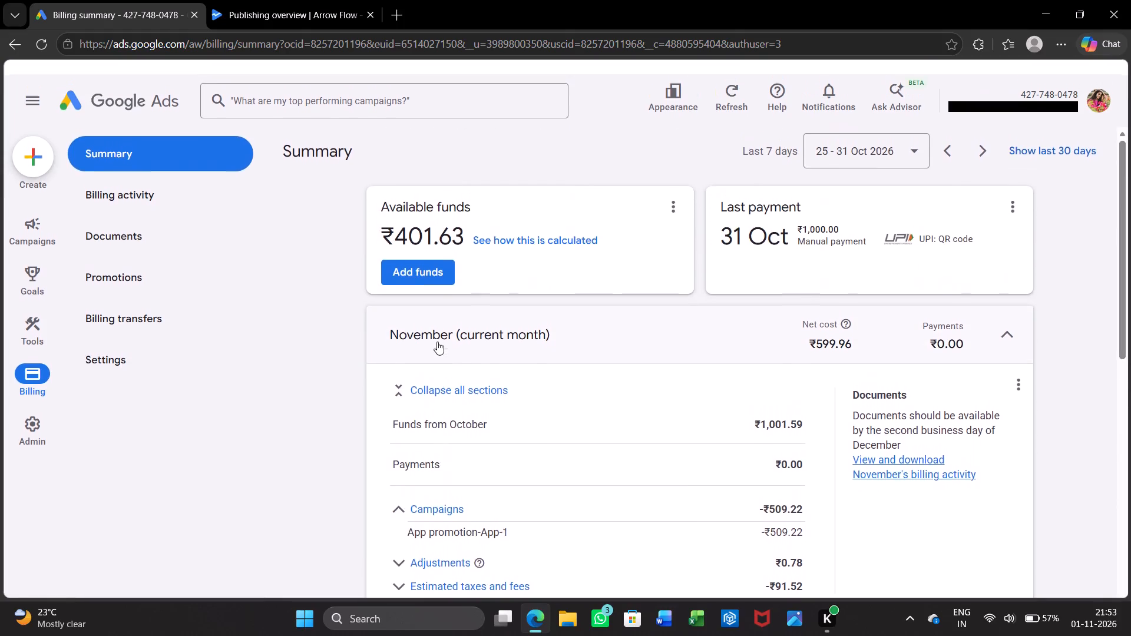
scroll(437, 342, up, 1)
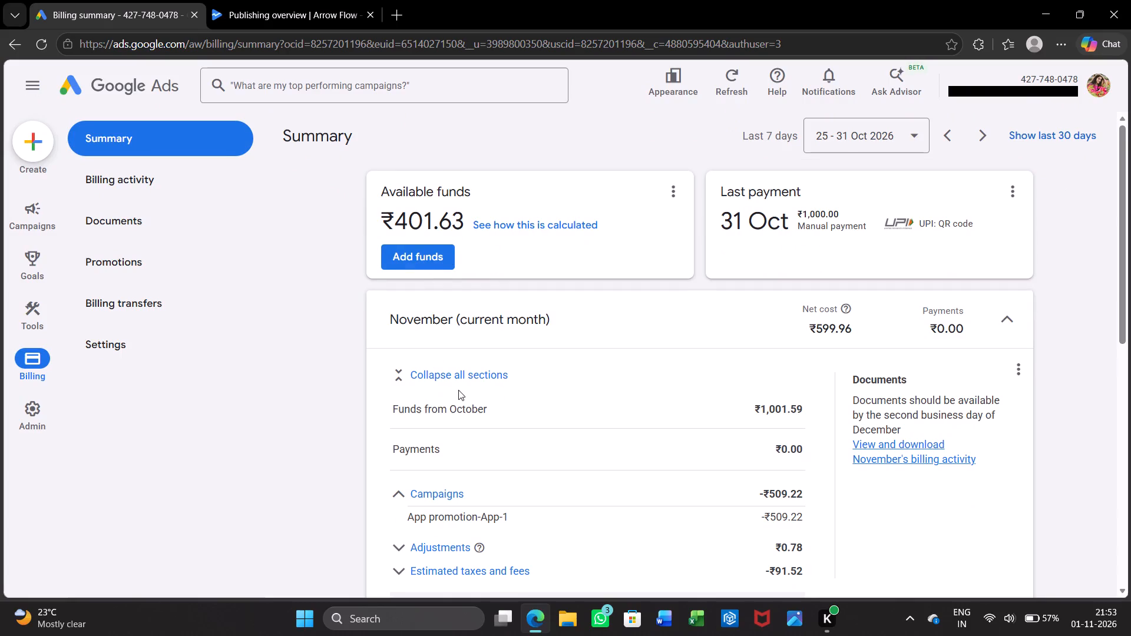
scroll(458, 390, down, 1)
scroll(458, 390, up, 1)
scroll(458, 390, down, 1)
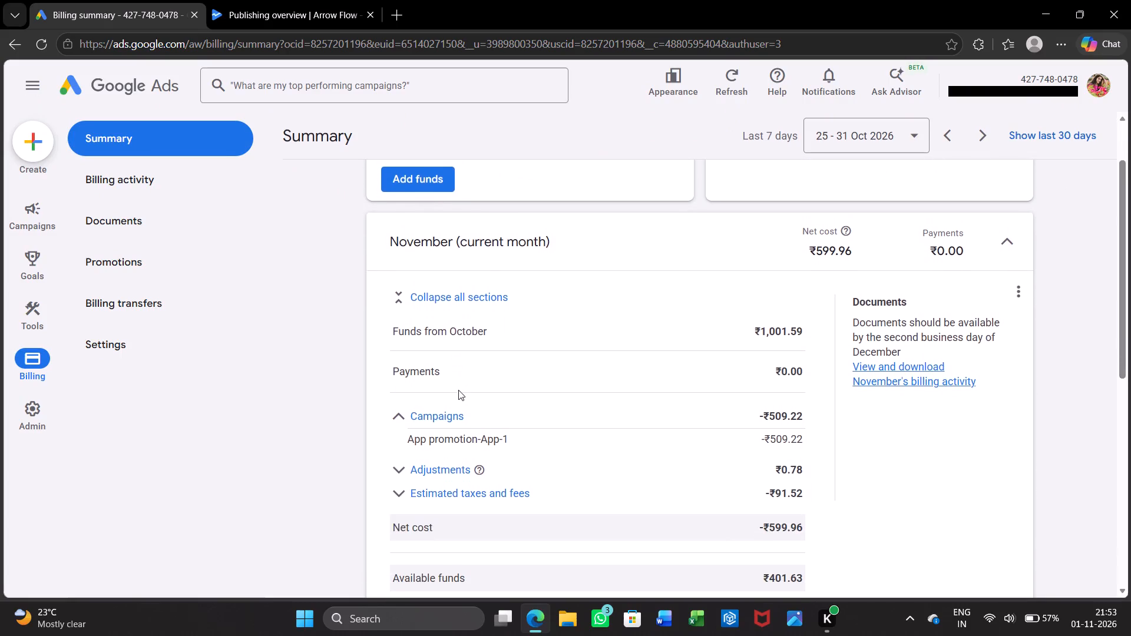
scroll(458, 390, down, 1)
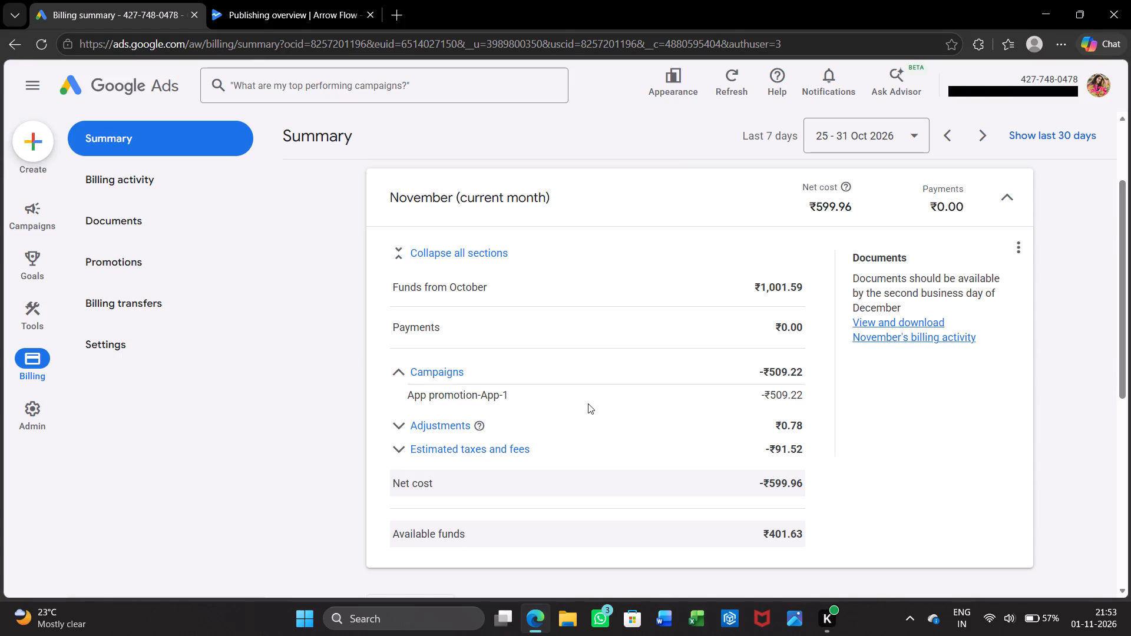
Examine November's itemised adjustments and estimated taxes and fees alongside its net cost, then collapse and reopen the month.
click(398, 451)
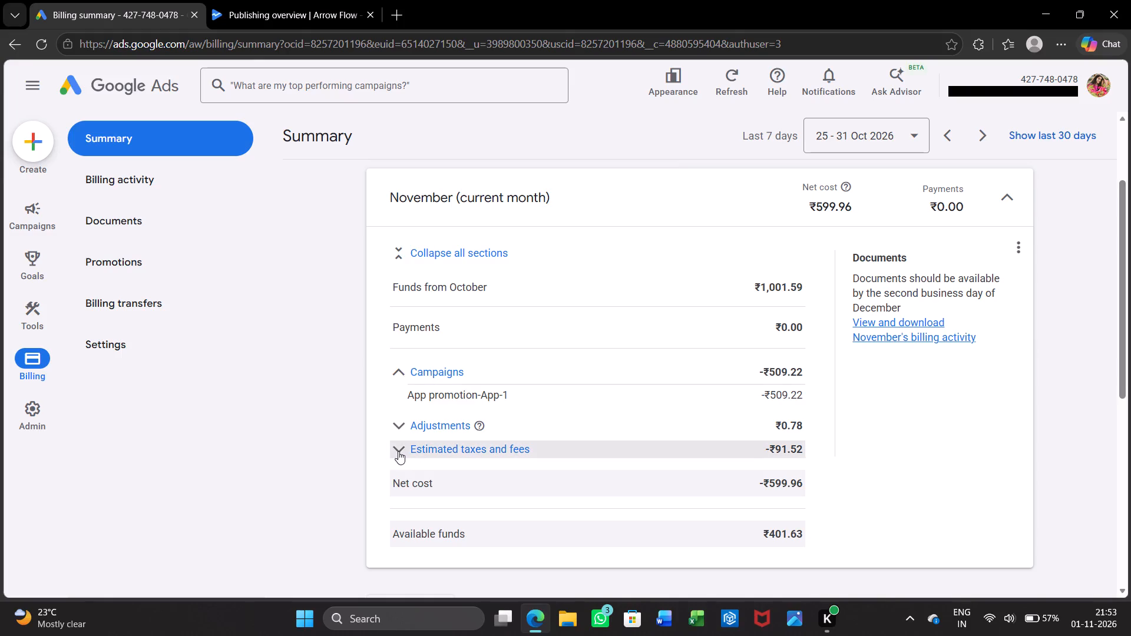
click(399, 429)
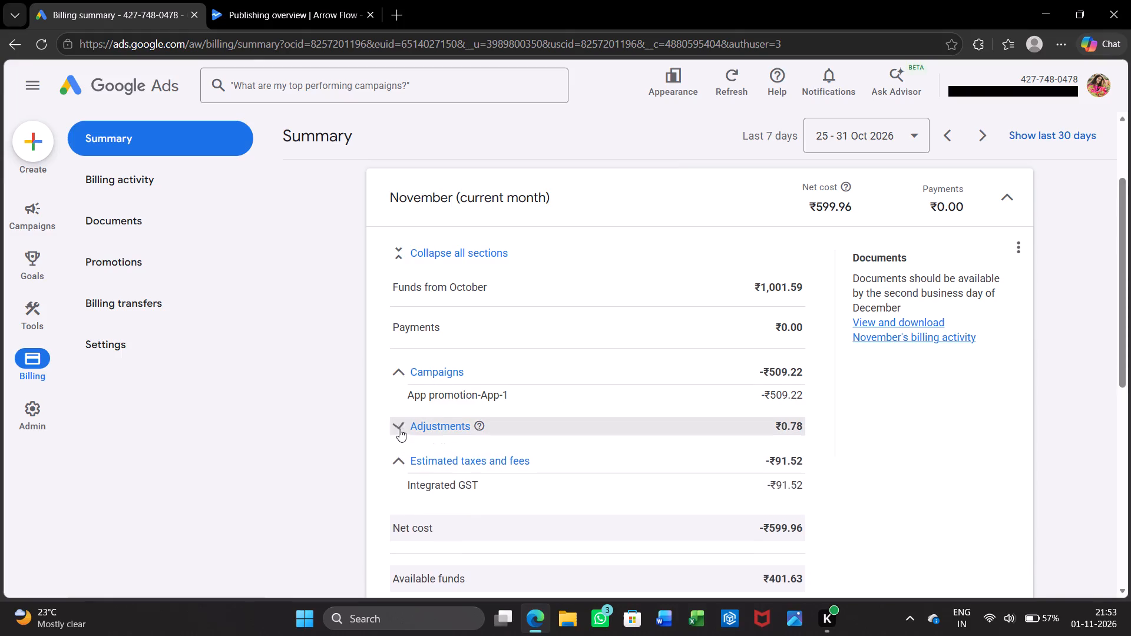
scroll(399, 429, down, 1)
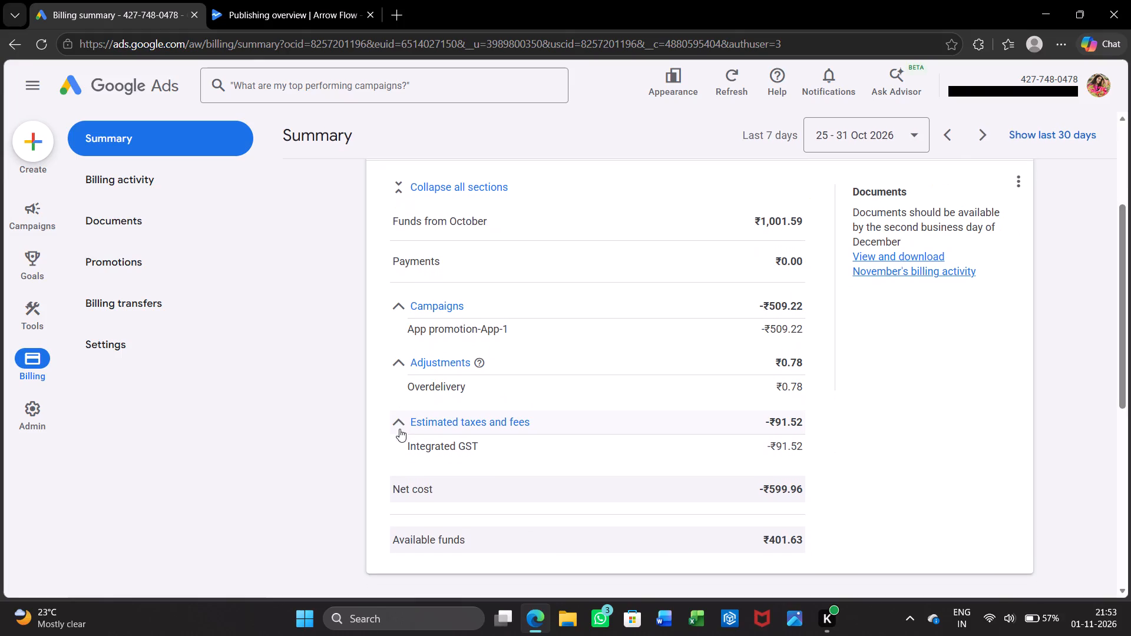
click(461, 495)
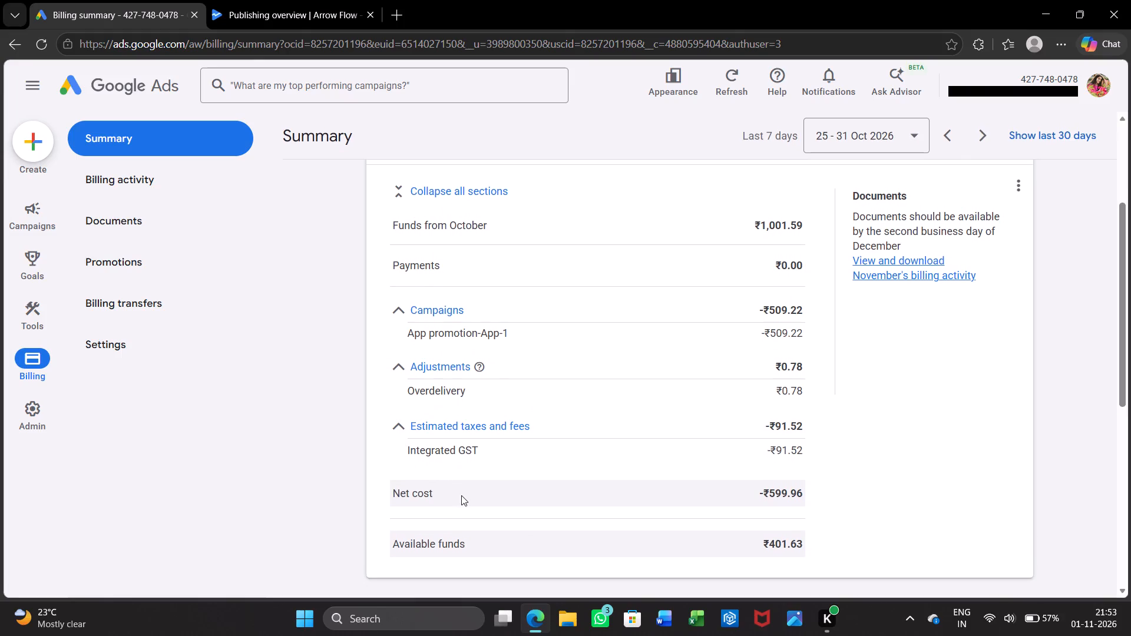
scroll(461, 495, up, 2)
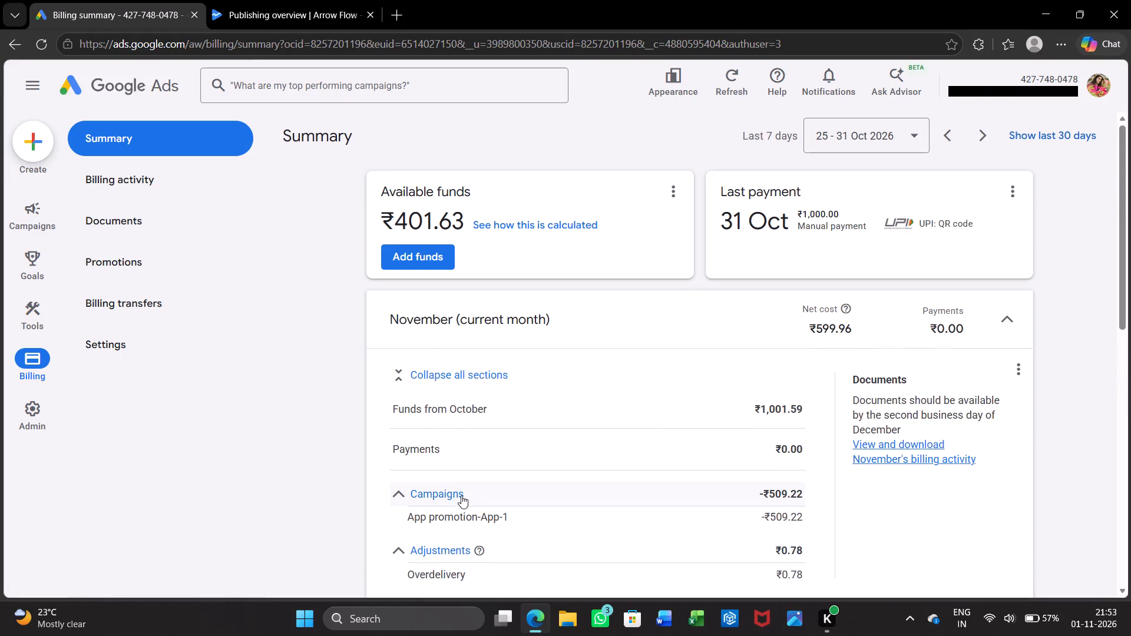
scroll(461, 495, down, 1)
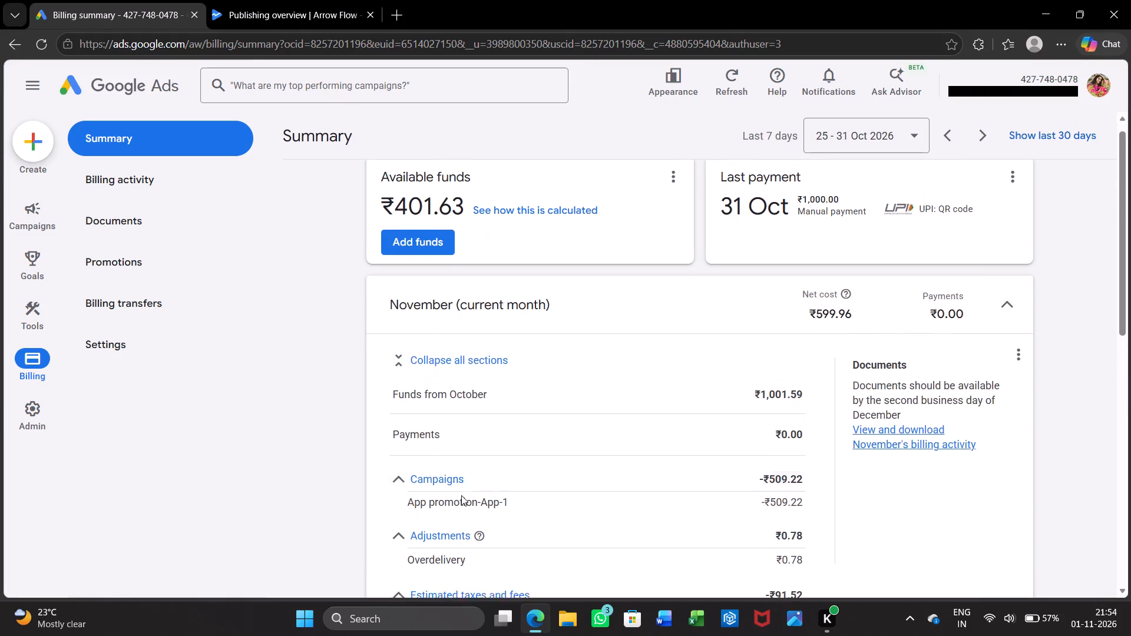
scroll(461, 495, down, 2)
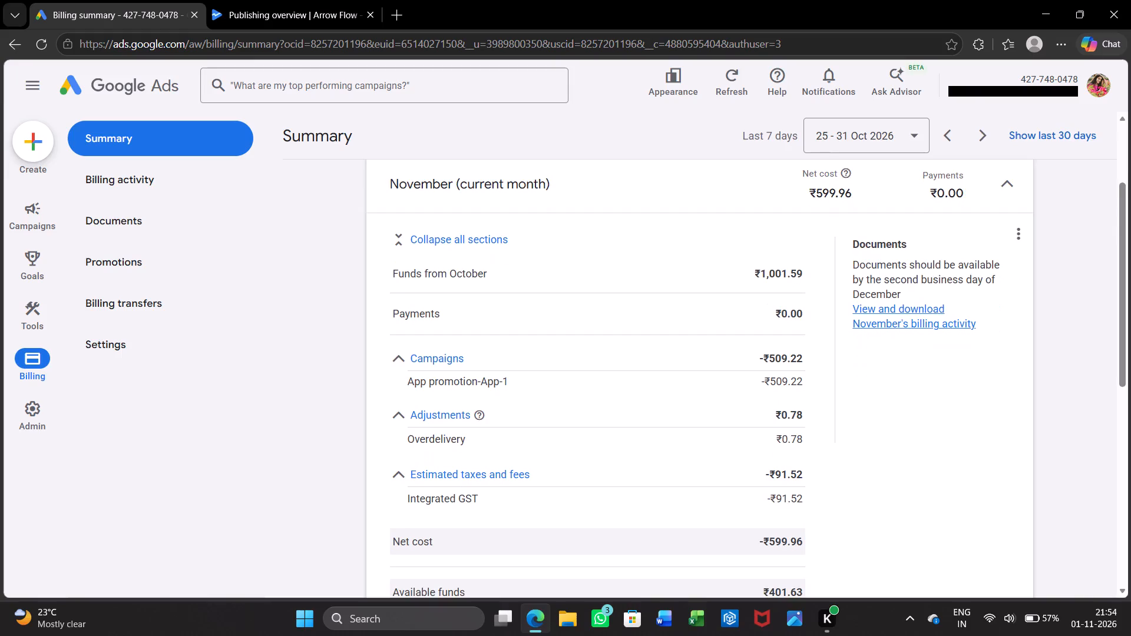
scroll(461, 495, down, 1)
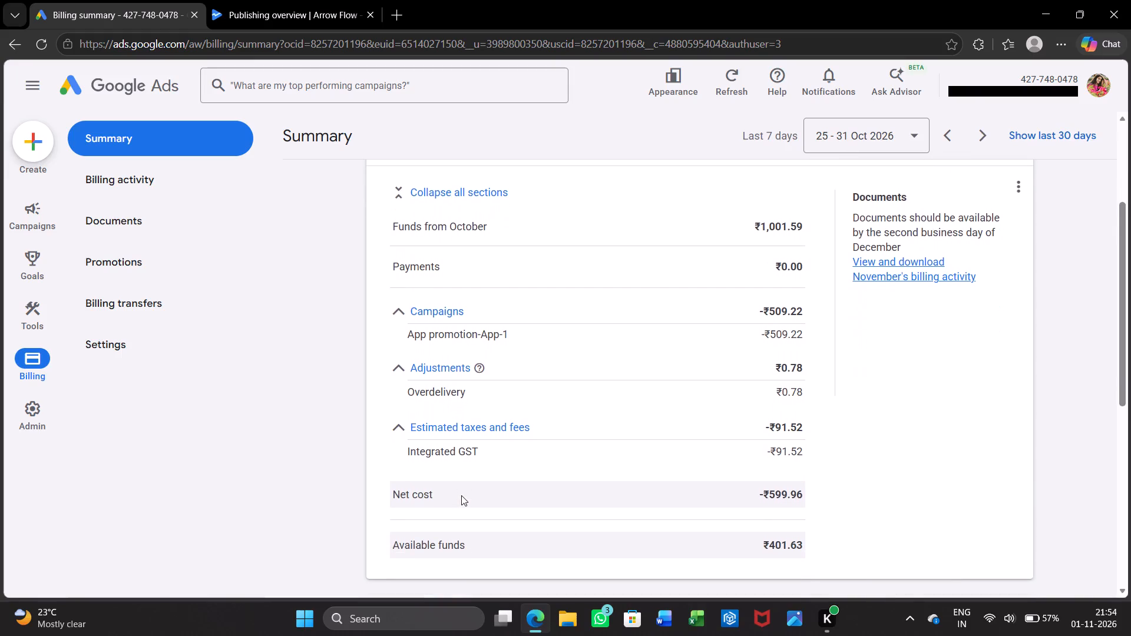
scroll(461, 495, up, 2)
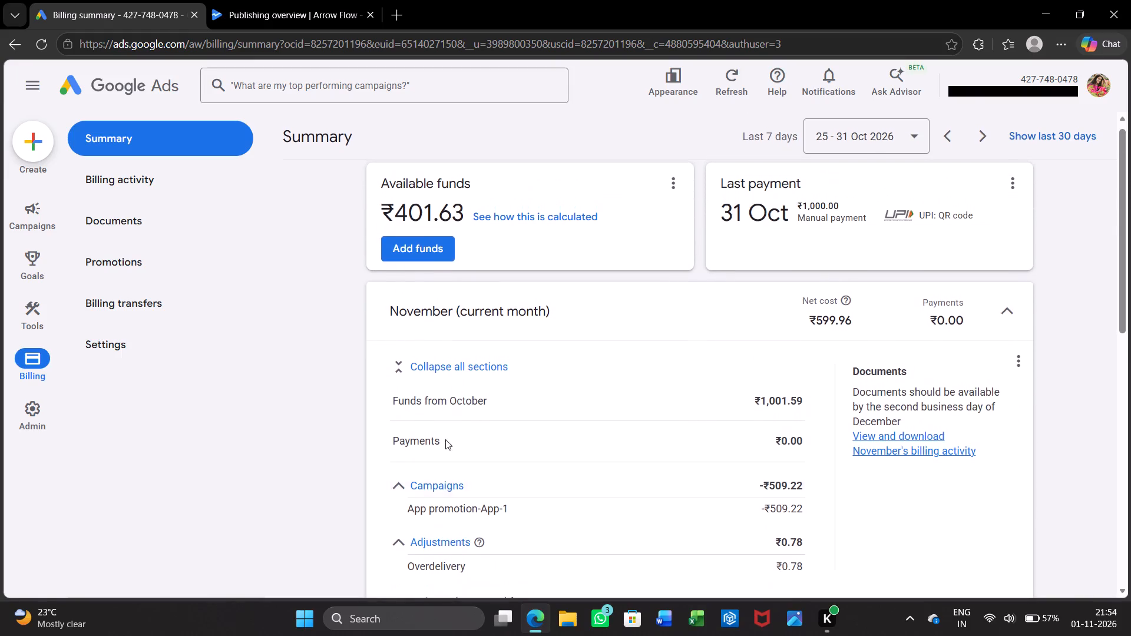
click(287, 362)
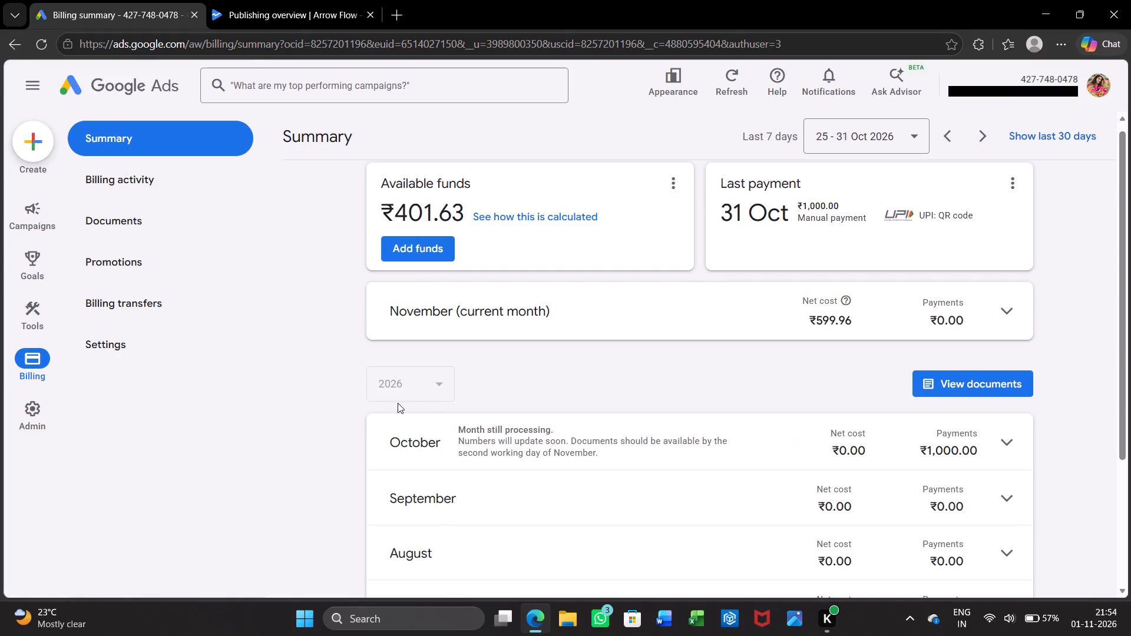
click(698, 312)
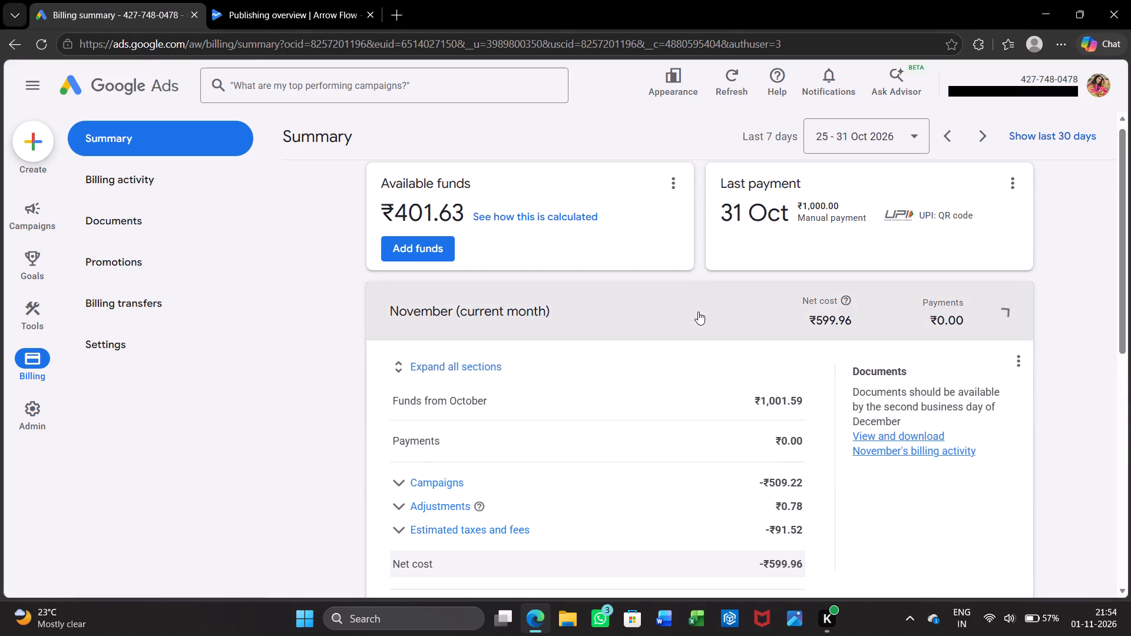
Expand November's campaign costs and examine the App promotion-App-1 charge against the month's carried-over funds, taxes and net cost.
scroll(597, 396, down, 1)
click(429, 383)
scroll(429, 383, down, 1)
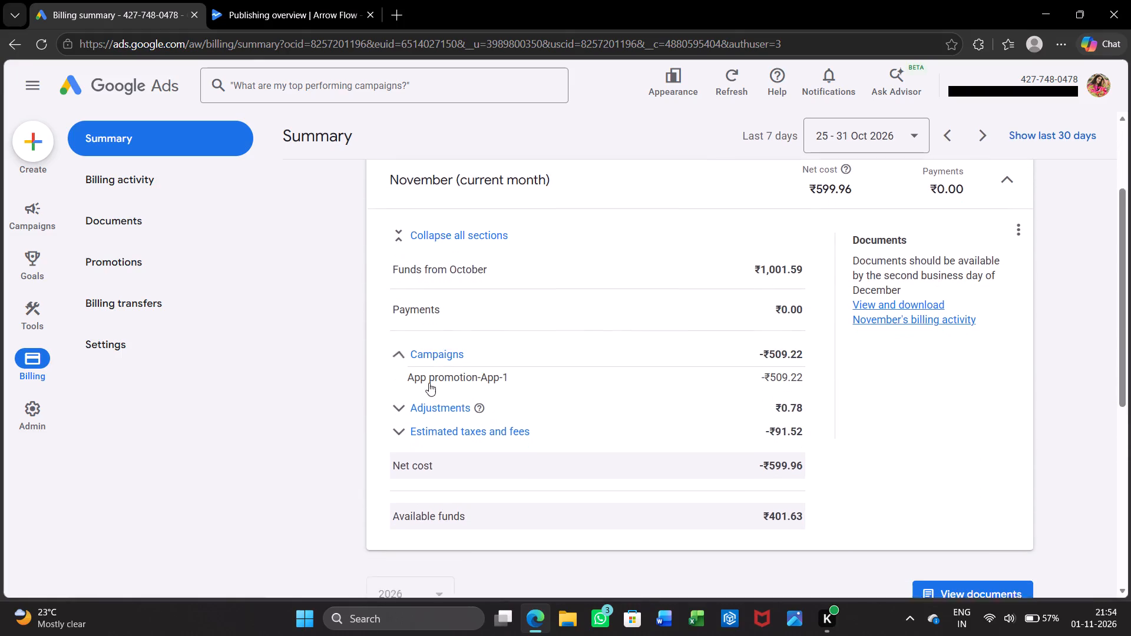
click(486, 329)
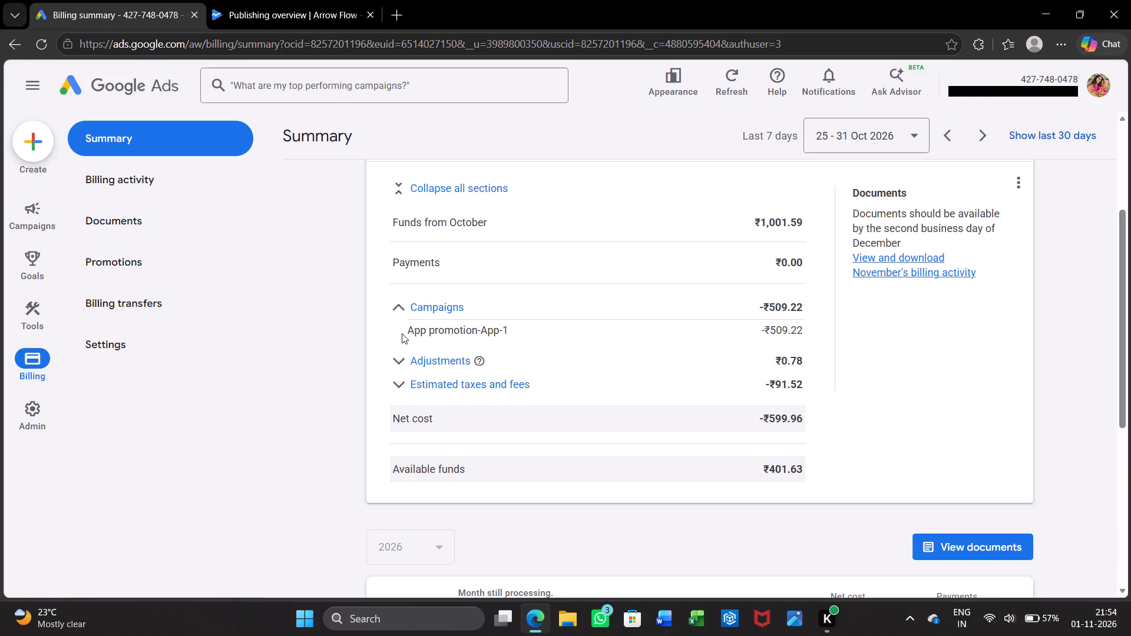
scroll(499, 323, up, 1)
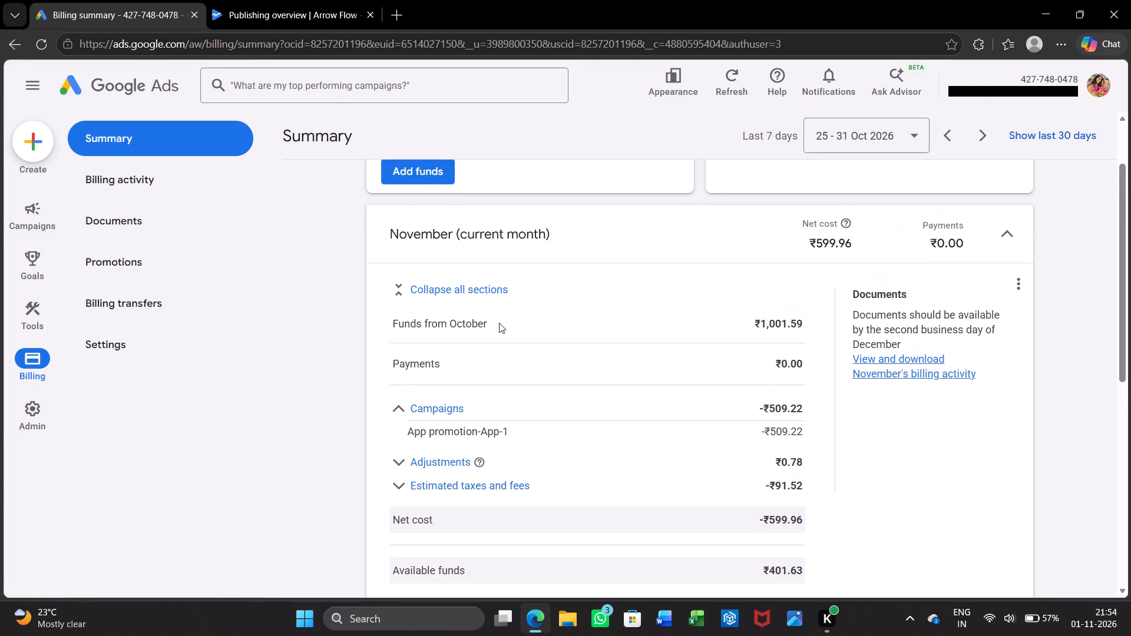
scroll(499, 323, down, 1)
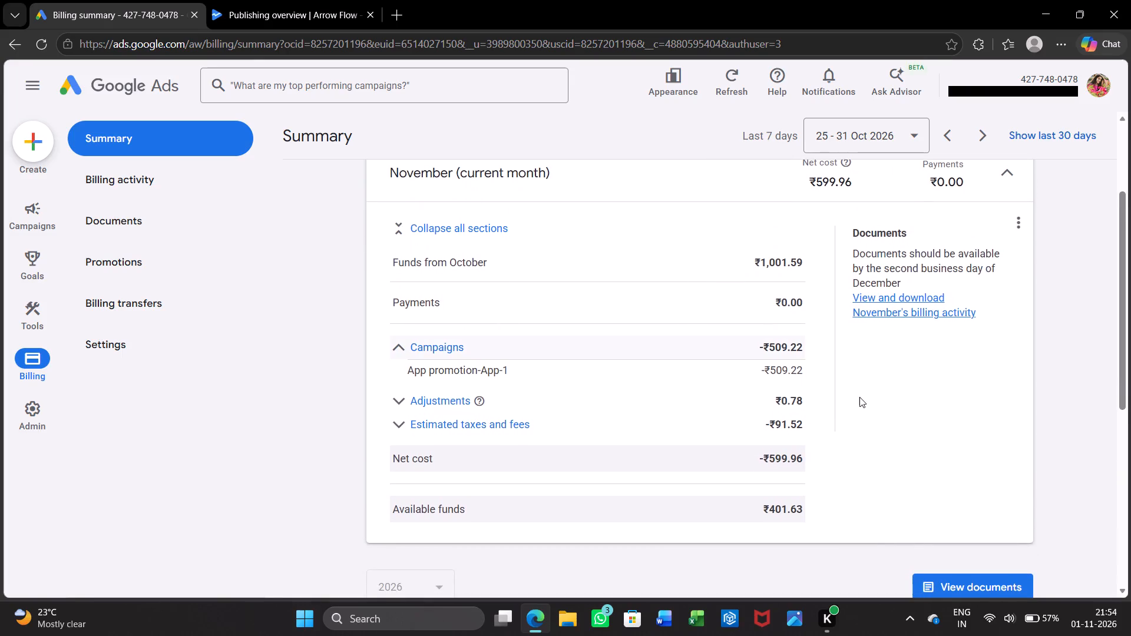
click(879, 365)
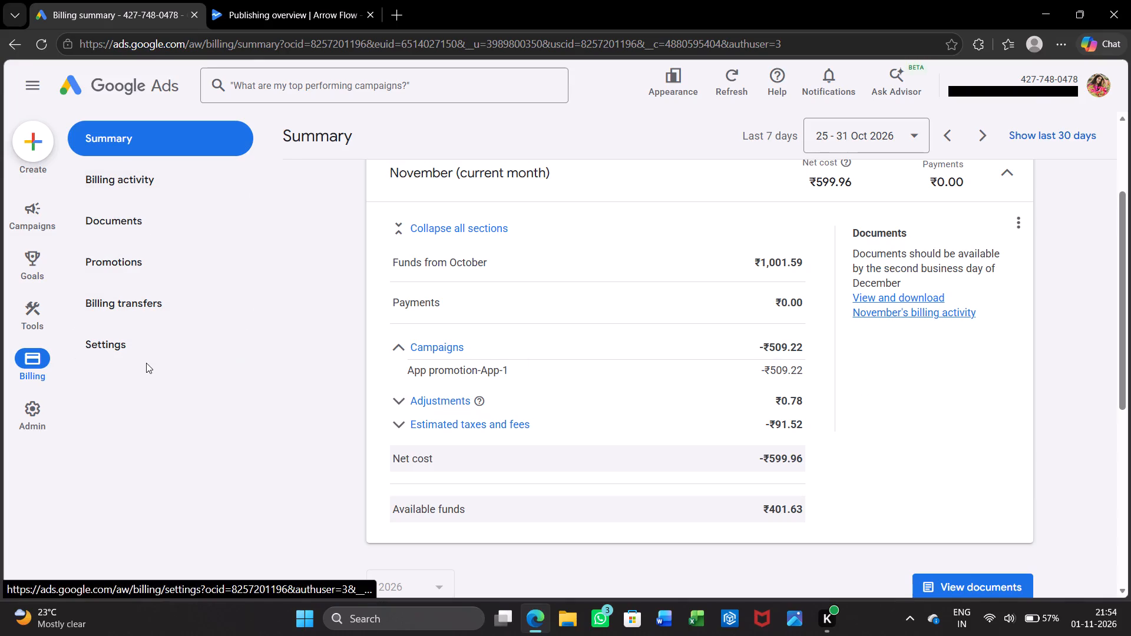
Open the explanation of how the available funds are calculated, read it, and close it.
scroll(264, 369, up, 2)
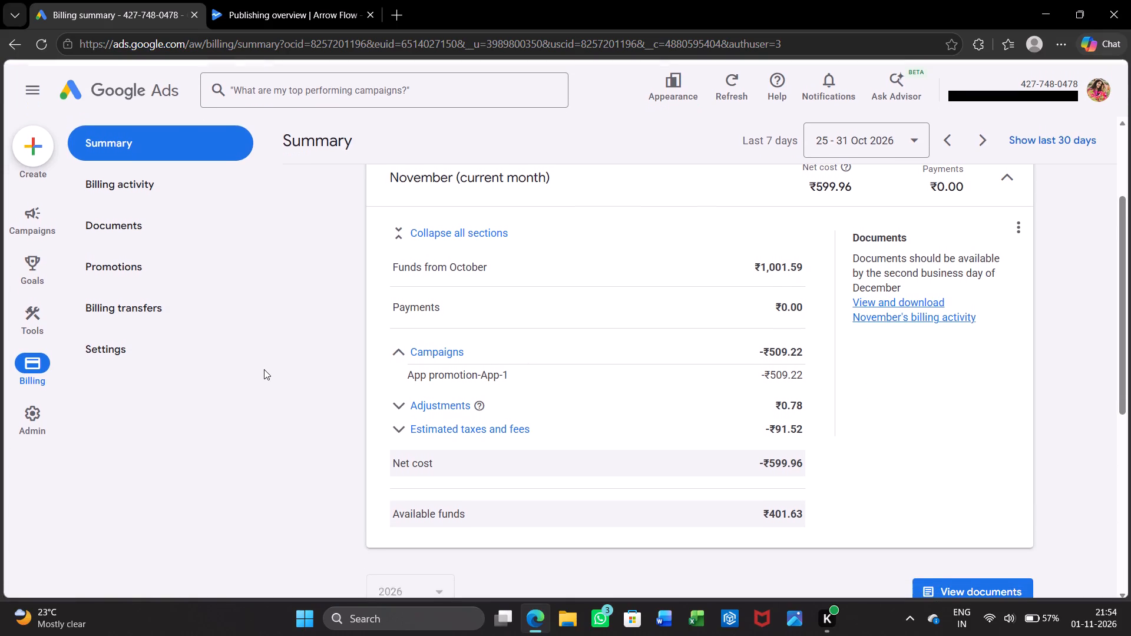
scroll(264, 369, up, 1)
scroll(501, 310, up, 1)
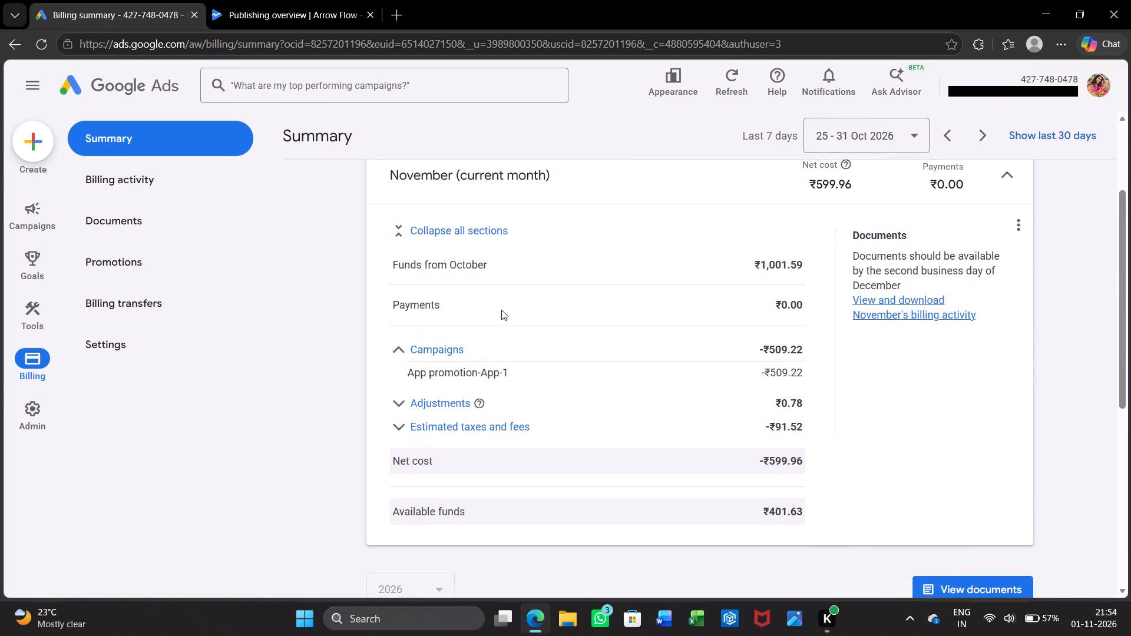
scroll(501, 310, up, 2)
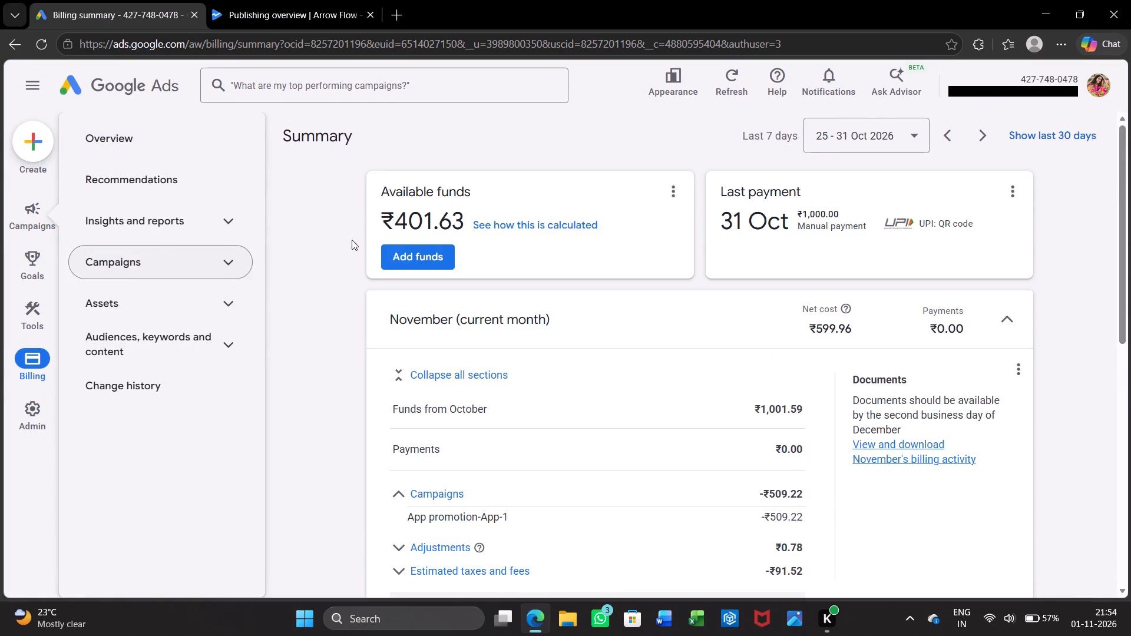
click(570, 221)
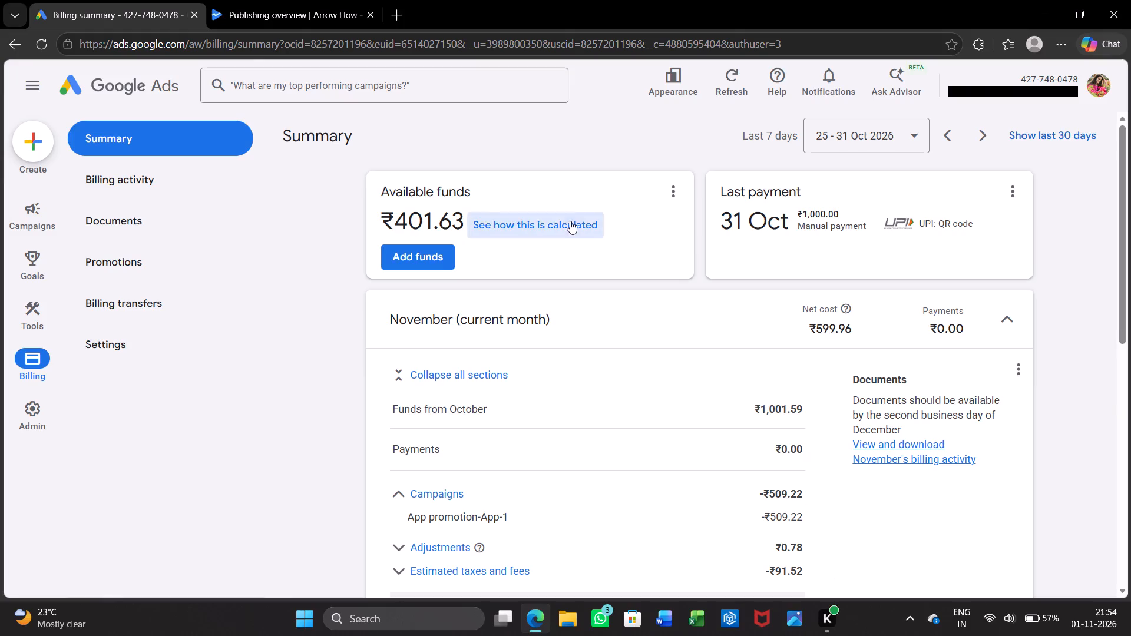
click(516, 269)
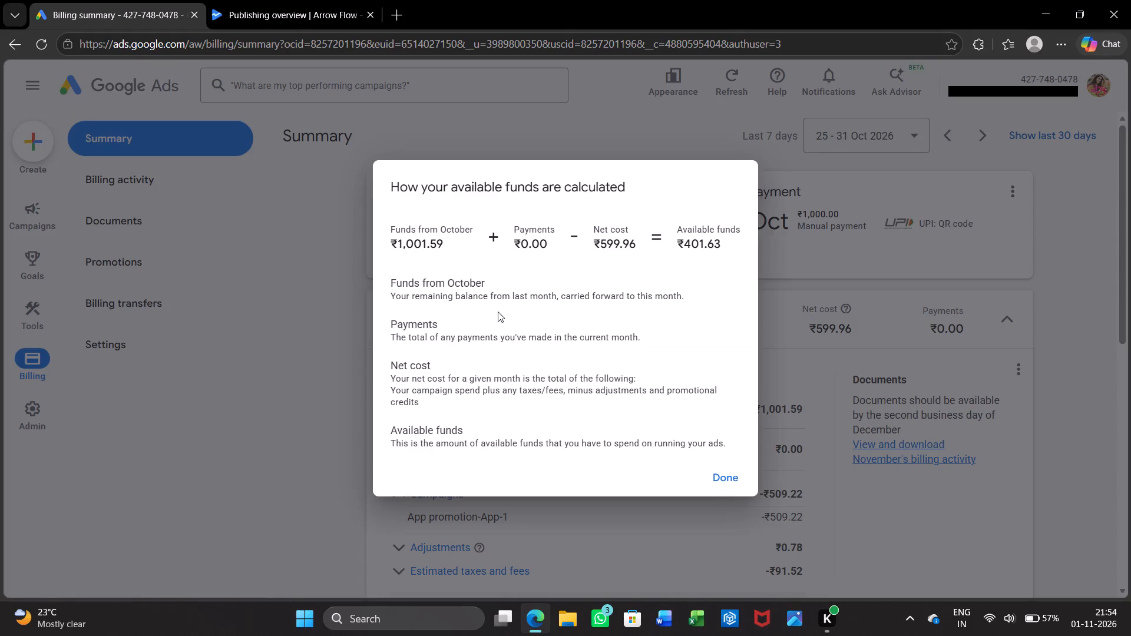
click(513, 310)
scroll(513, 310, down, 1)
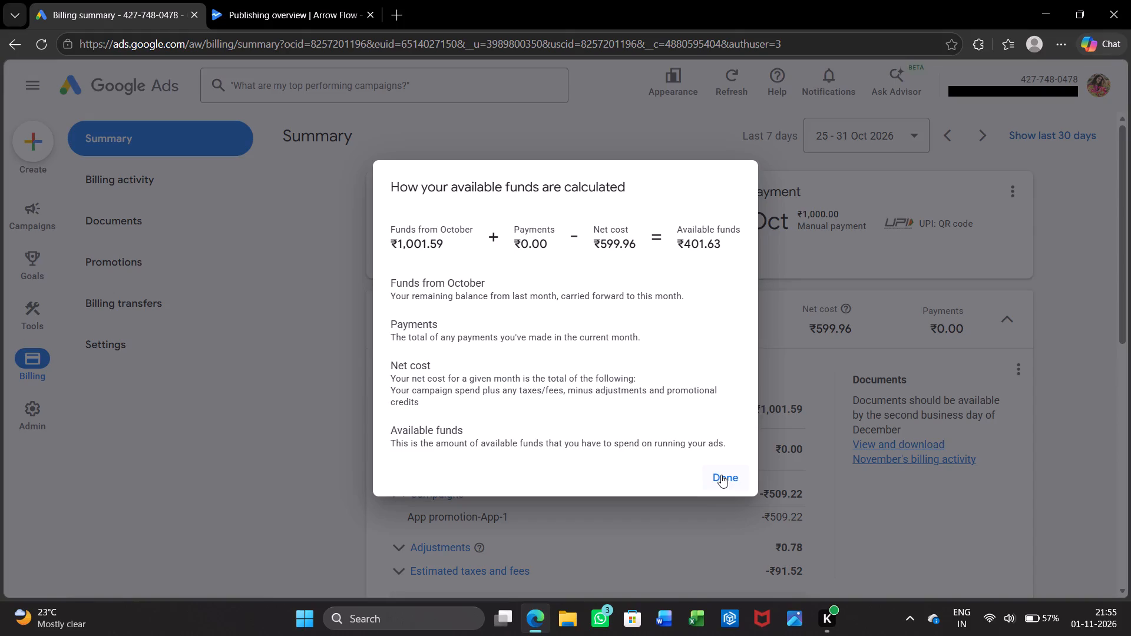
click(721, 475)
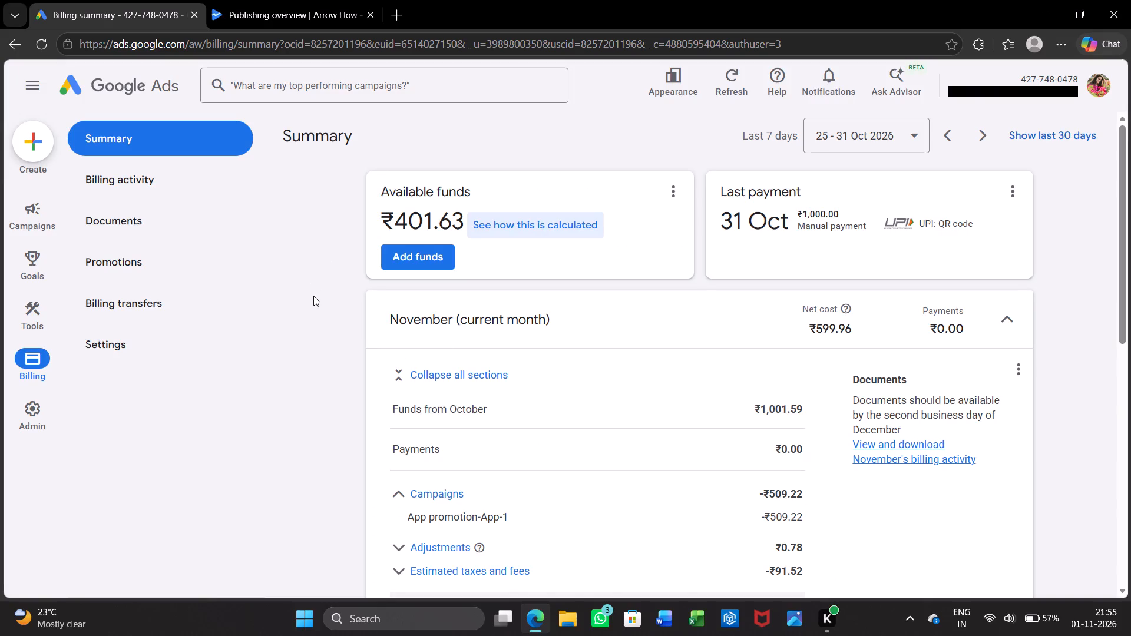
Open the overview of all campaigns.
click(22, 228)
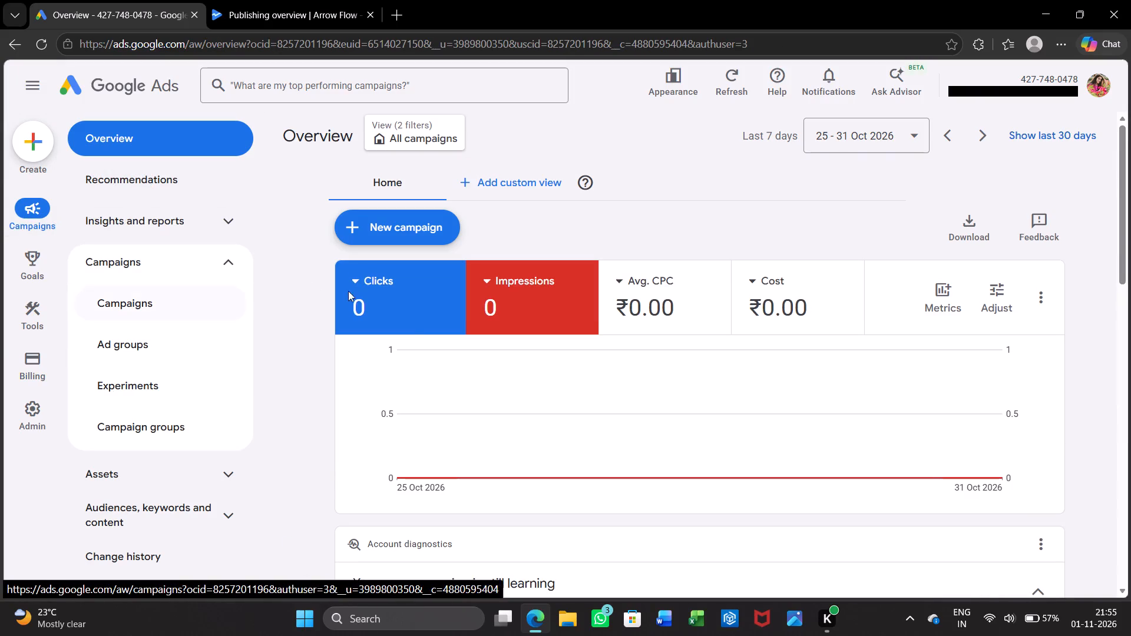
scroll(411, 323, down, 1)
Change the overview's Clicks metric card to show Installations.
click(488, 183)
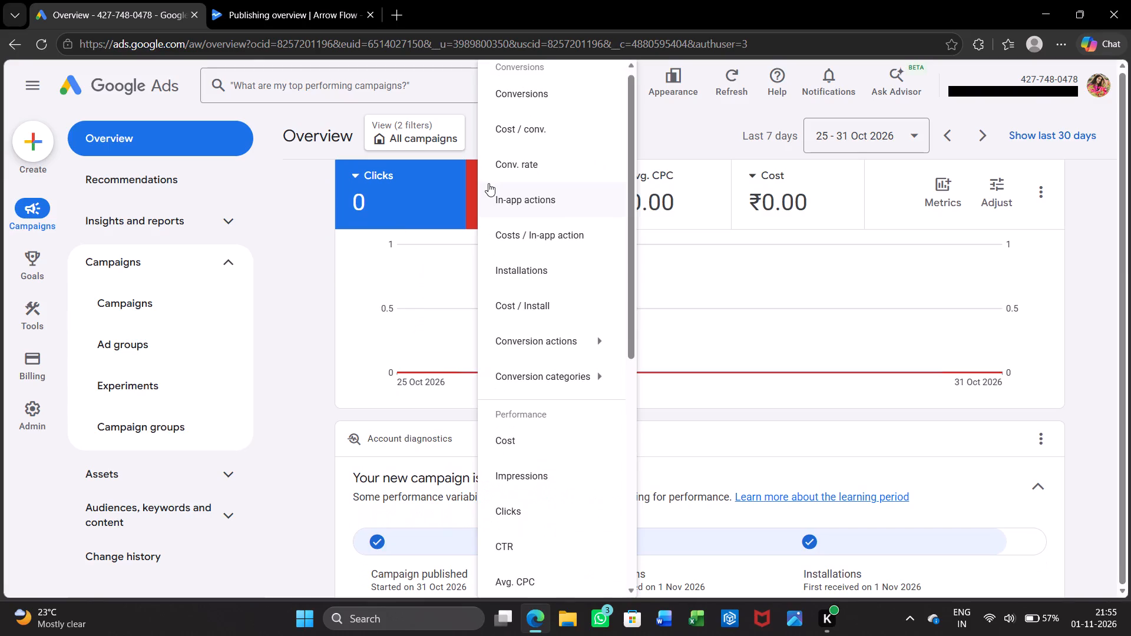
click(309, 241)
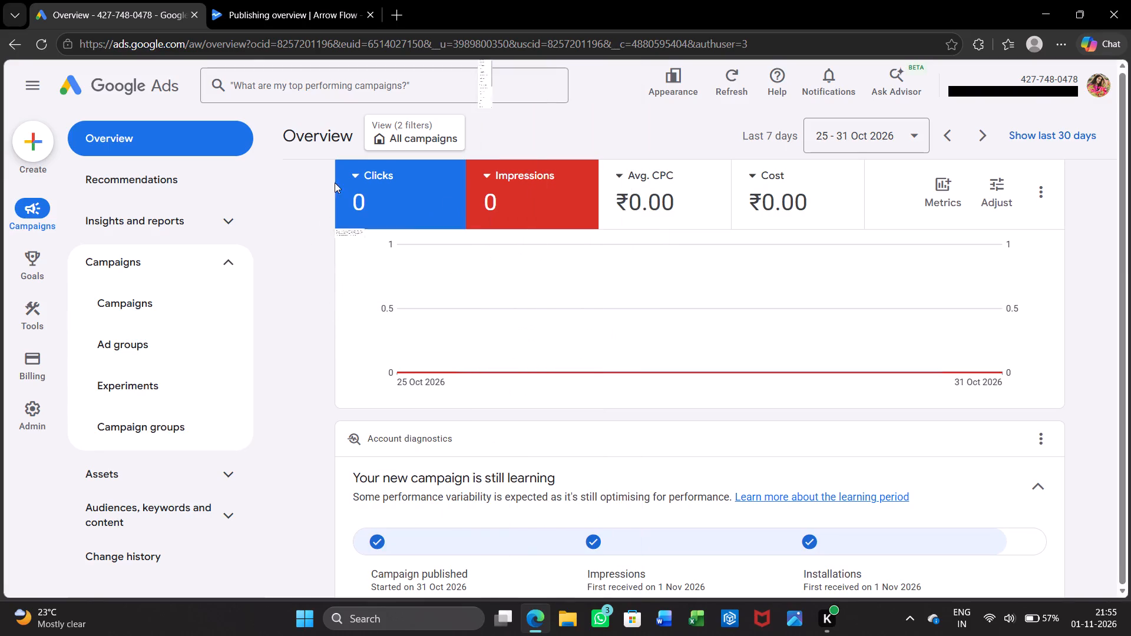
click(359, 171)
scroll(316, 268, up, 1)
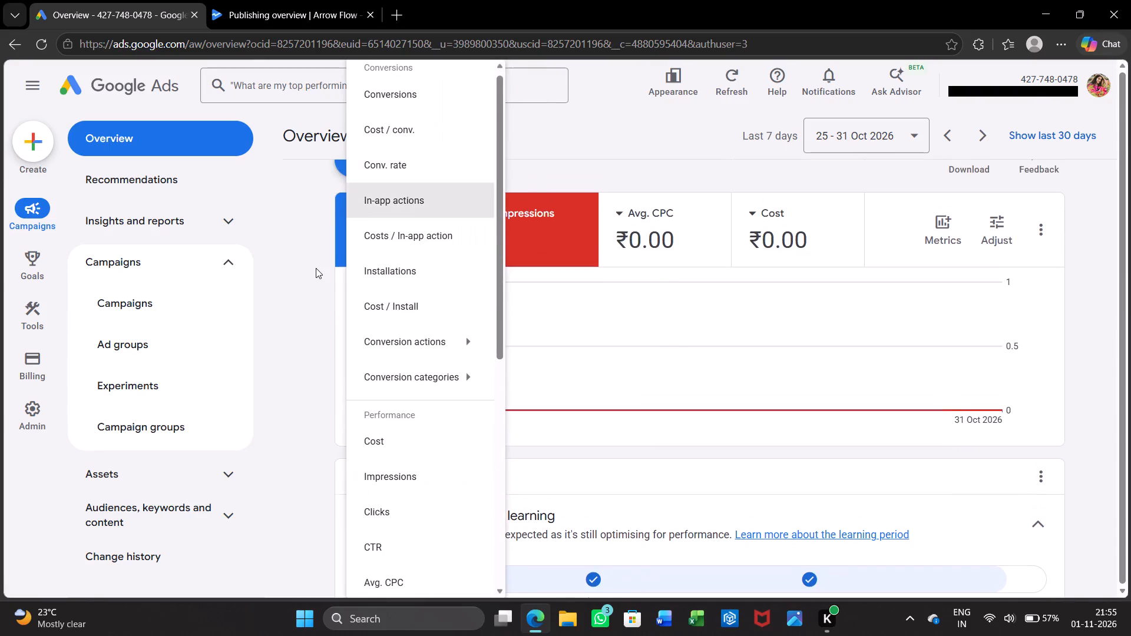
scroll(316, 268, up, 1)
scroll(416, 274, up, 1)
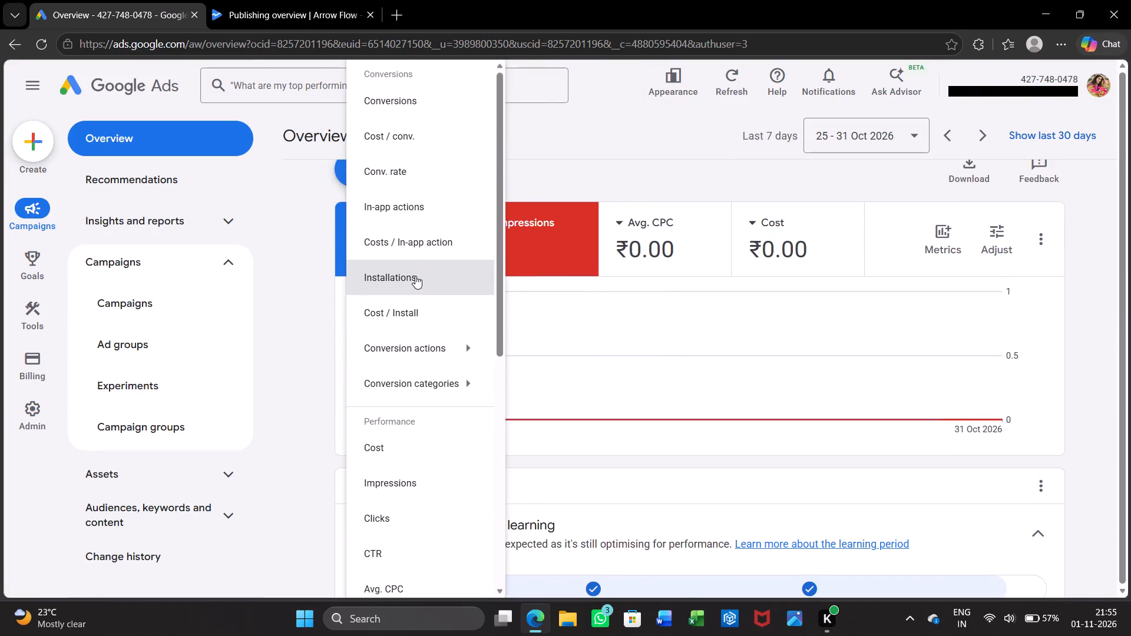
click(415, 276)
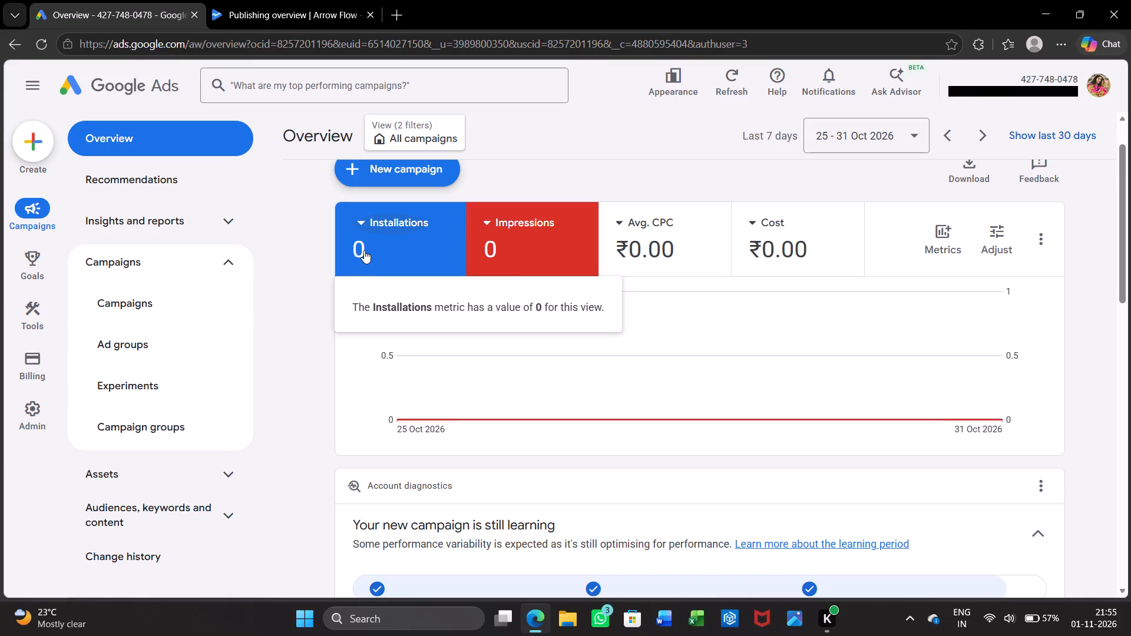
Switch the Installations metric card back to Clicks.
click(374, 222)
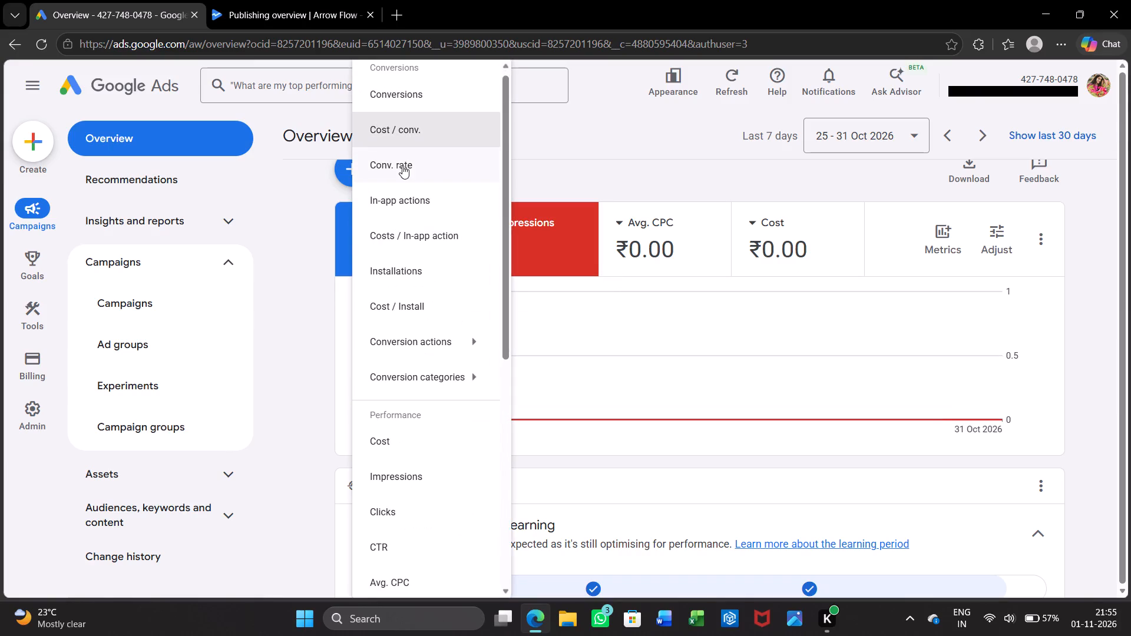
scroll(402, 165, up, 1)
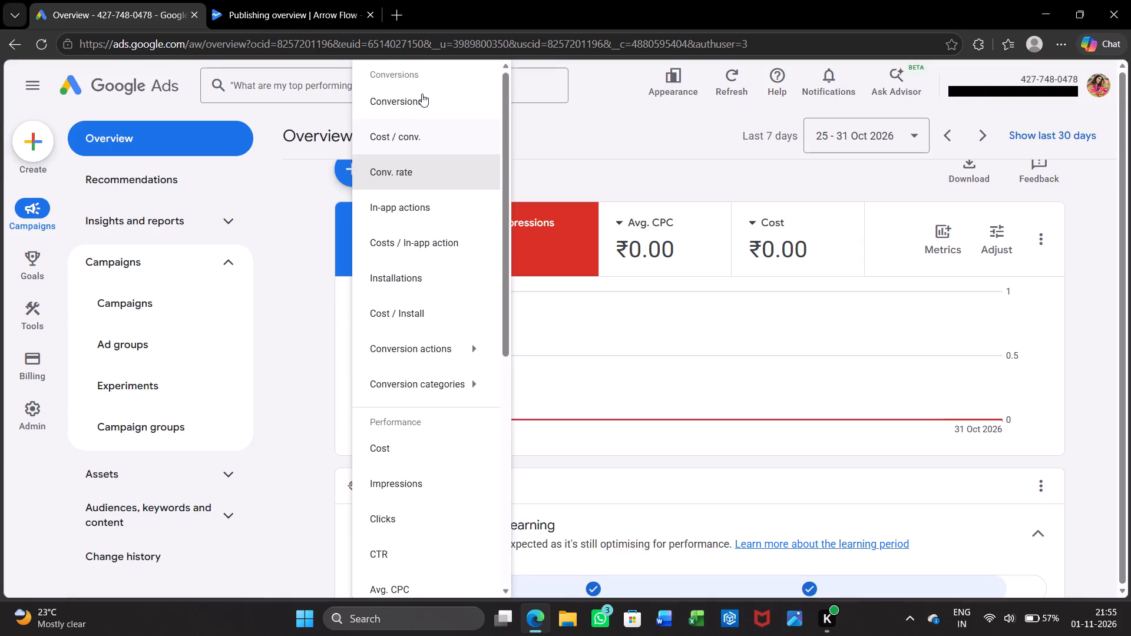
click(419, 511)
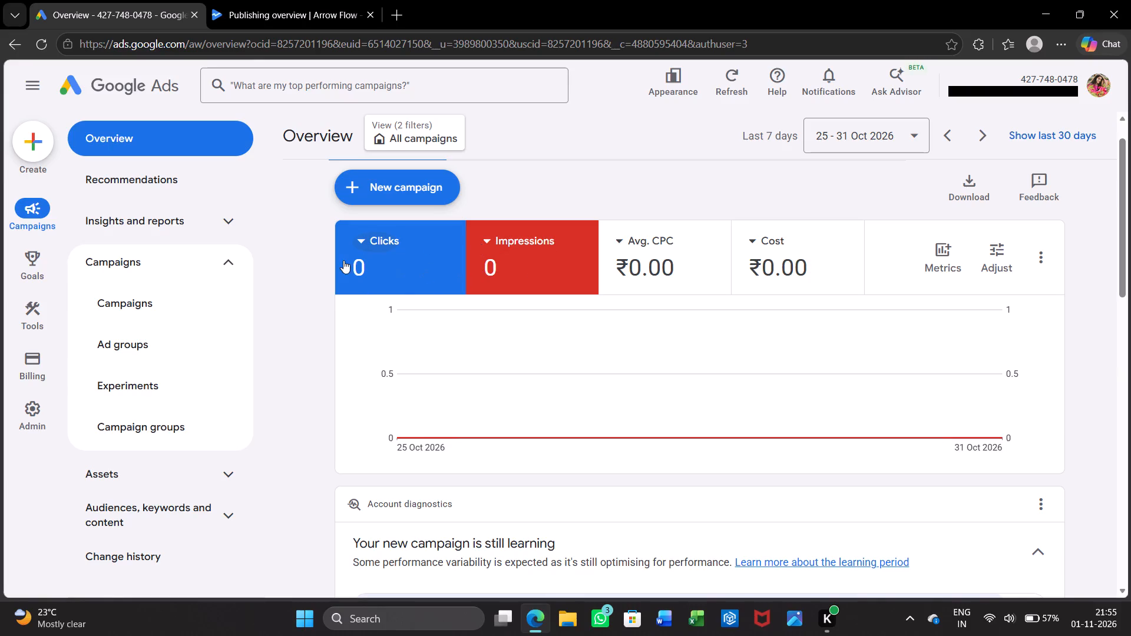
Examine the overview's performance chart, account diagnostics, setup checklist, campaign summary, conversion tracking status and billing card.
scroll(318, 333, down, 1)
scroll(318, 333, up, 1)
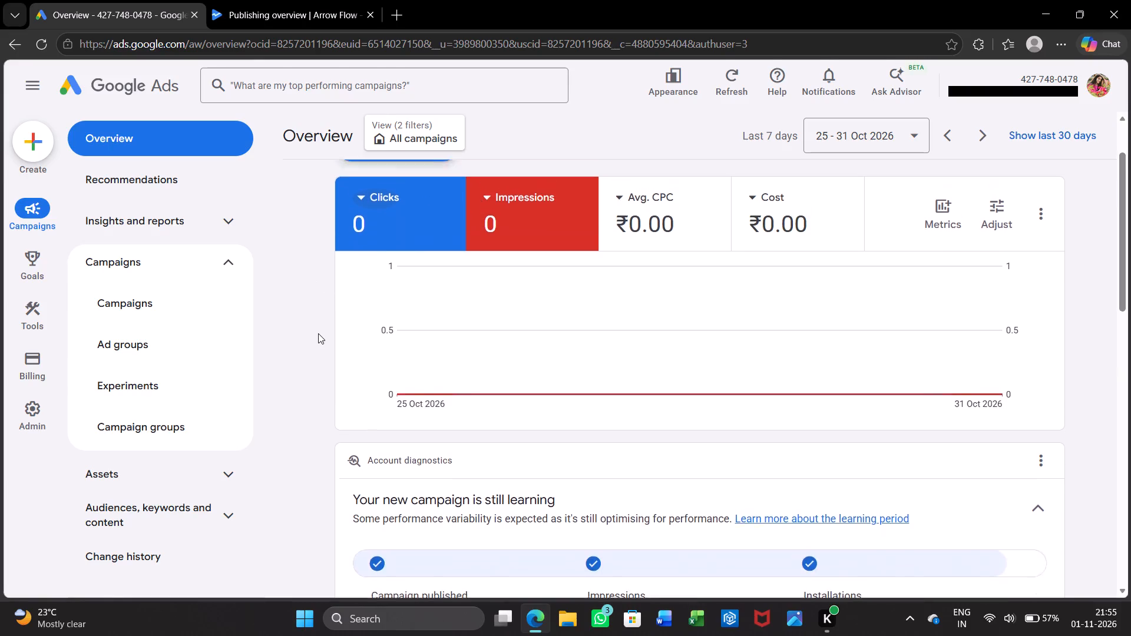
scroll(318, 333, up, 1)
scroll(377, 260, down, 2)
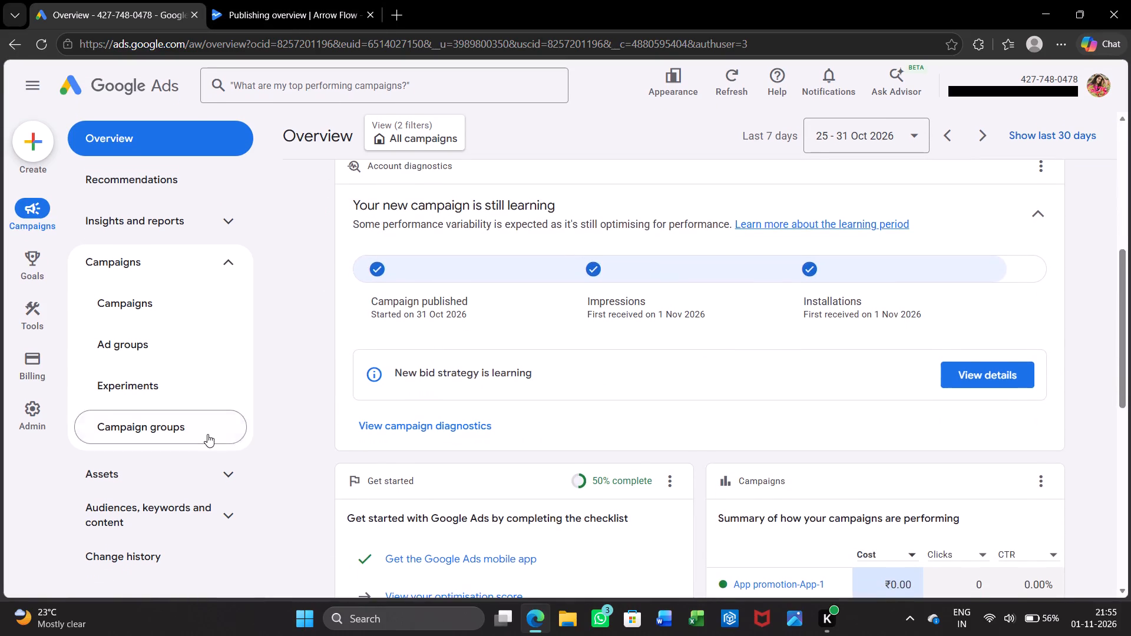
scroll(437, 397, down, 2)
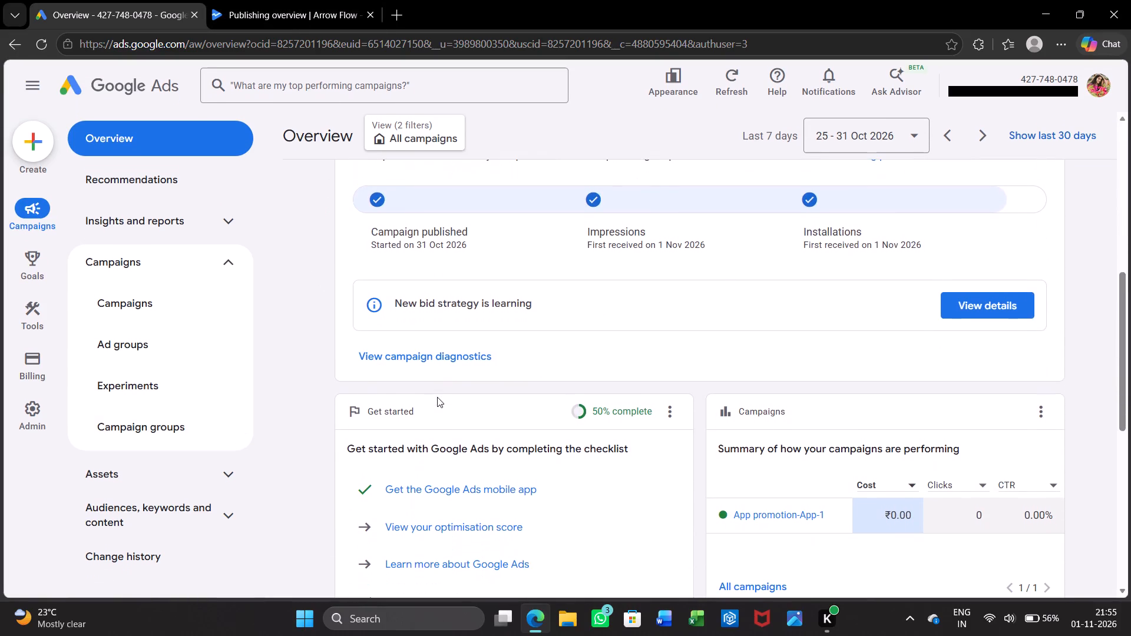
scroll(437, 397, down, 1)
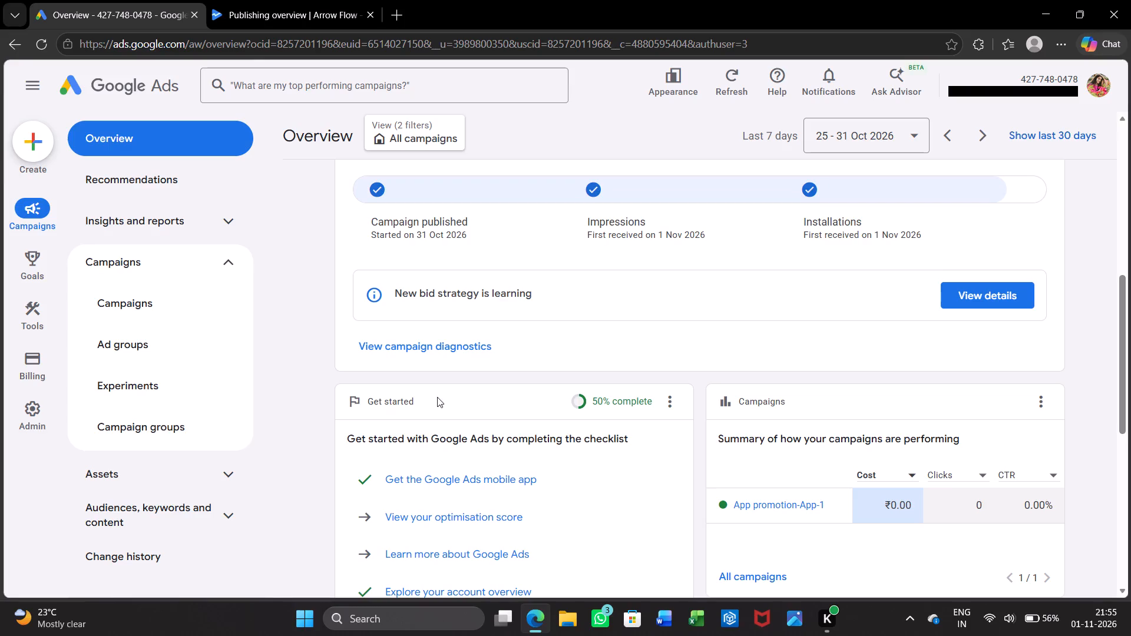
scroll(437, 397, down, 3)
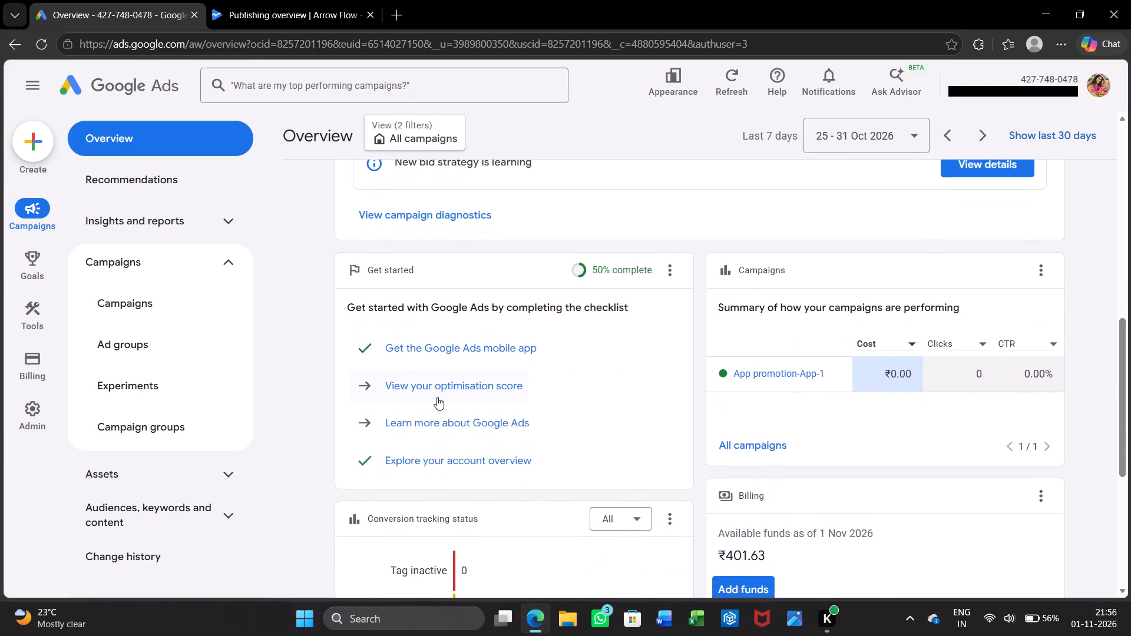
scroll(437, 397, down, 1)
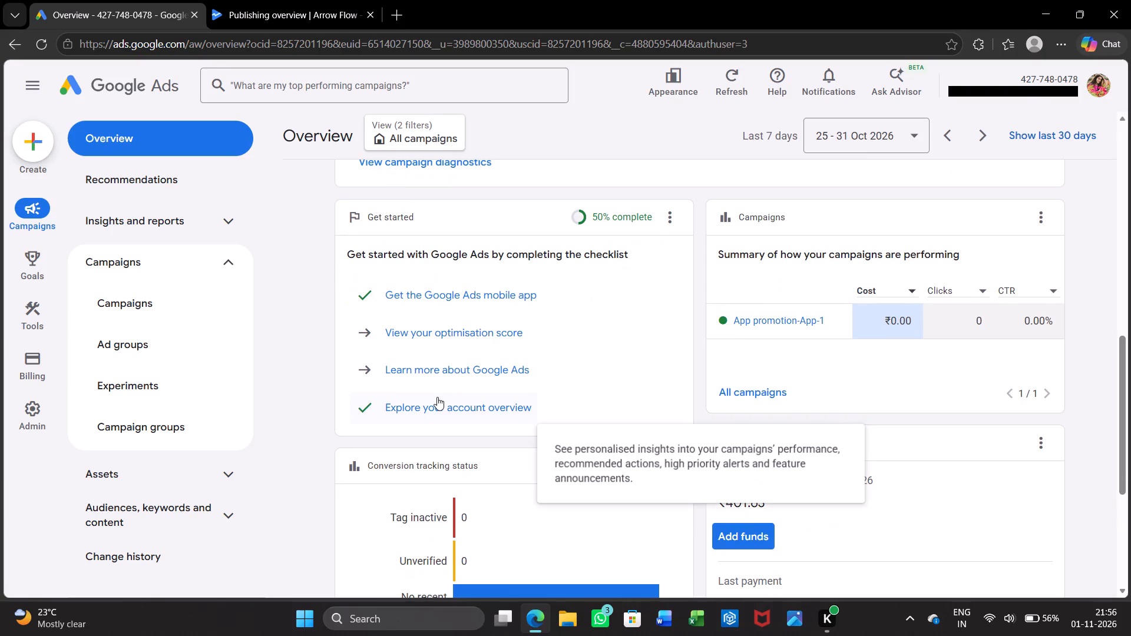
scroll(437, 397, down, 1)
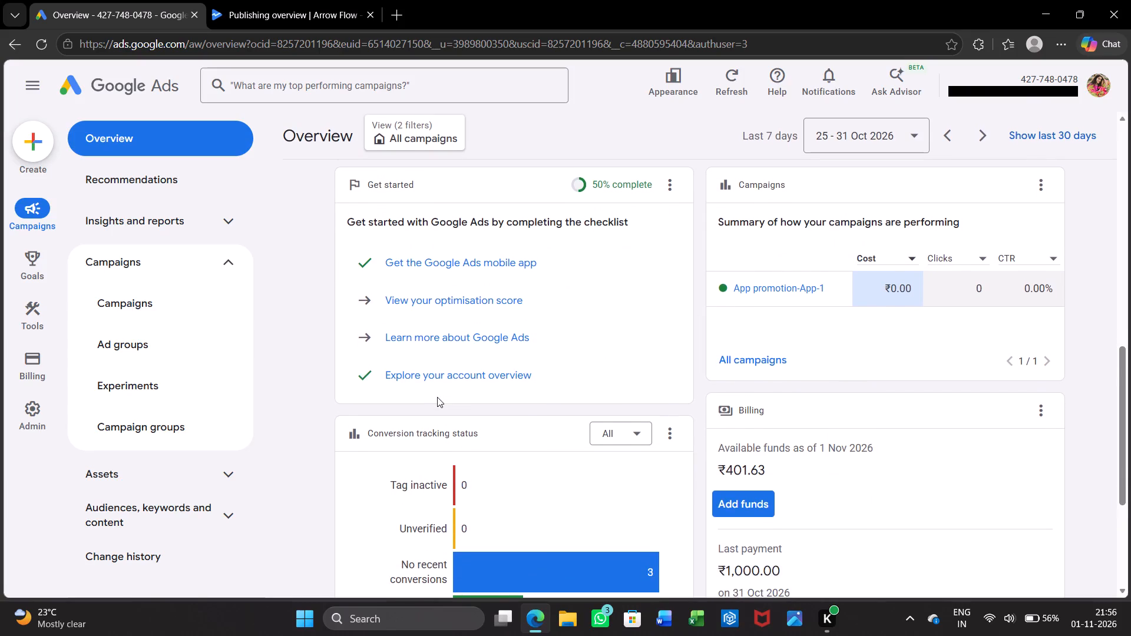
scroll(437, 397, down, 1)
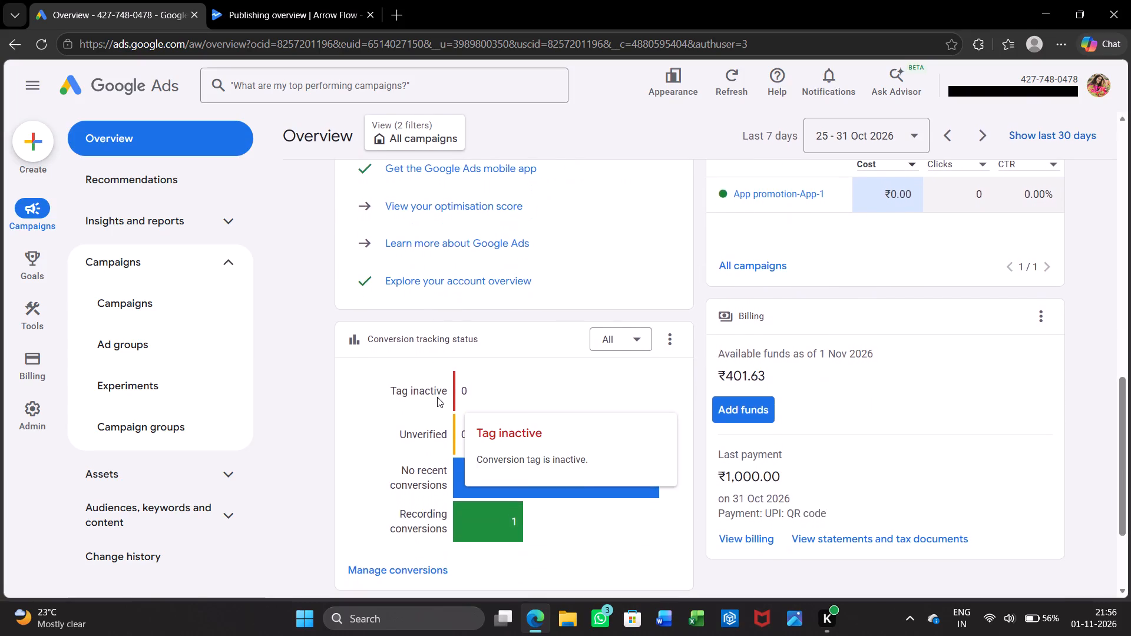
scroll(437, 397, down, 1)
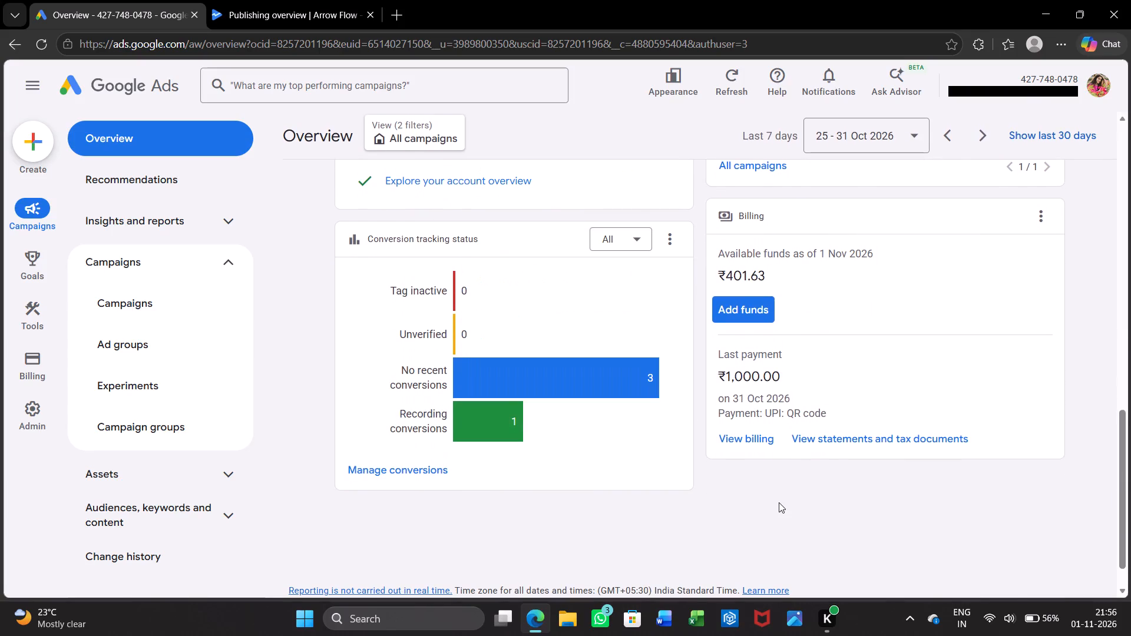
click(779, 502)
Open the billing summary from the overview's billing card and expand November to examine its cost breakdown.
click(752, 443)
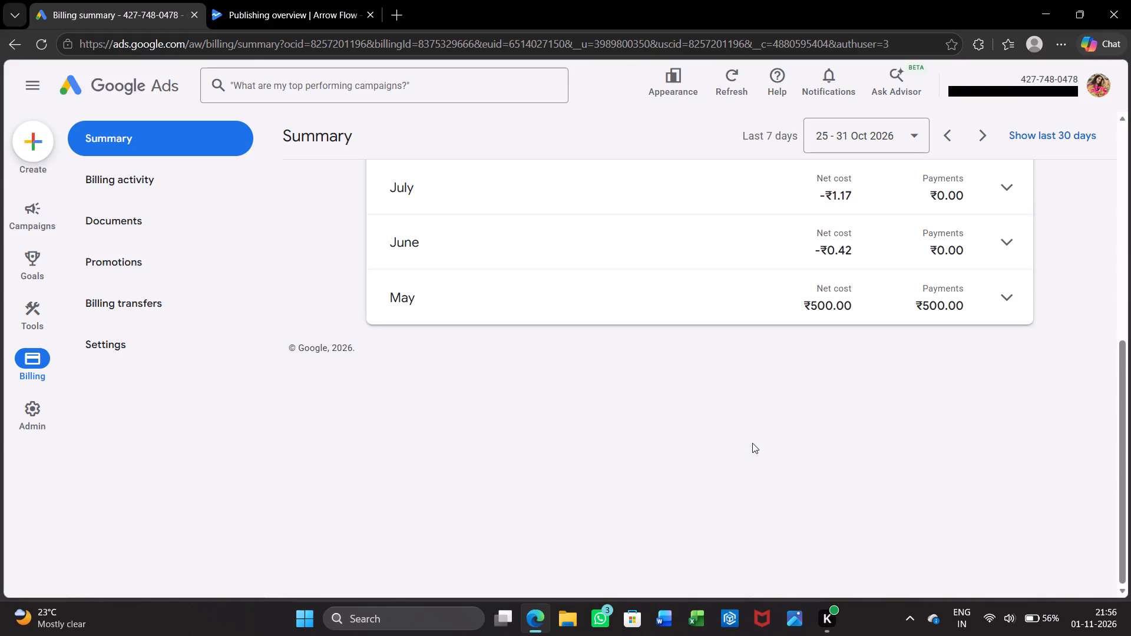
scroll(1004, 295, up, 2)
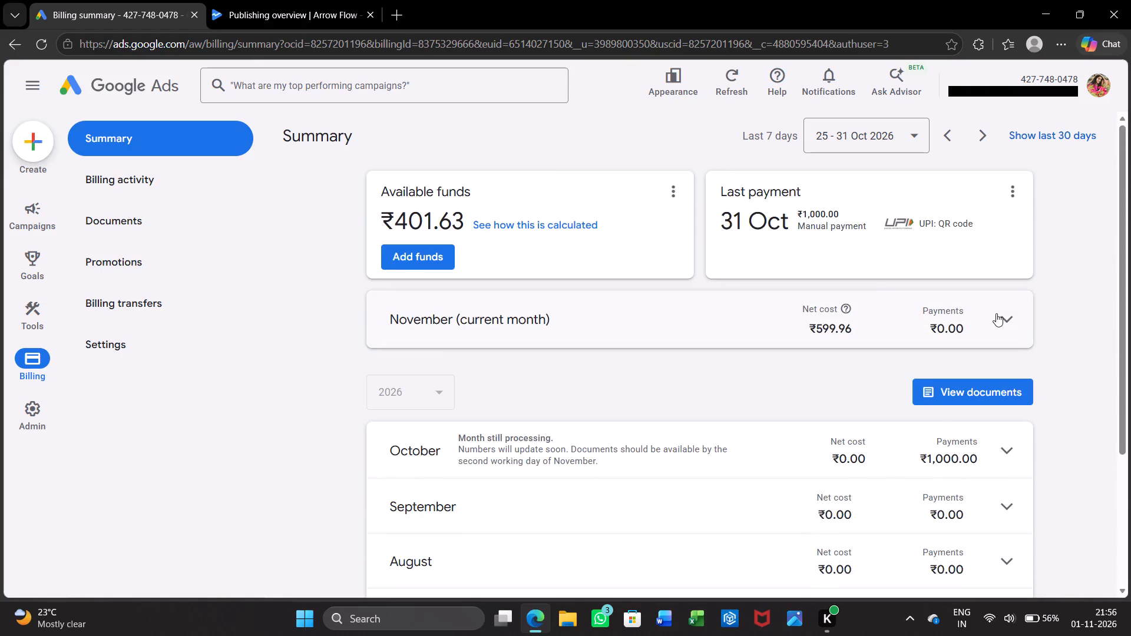
click(996, 313)
scroll(722, 373, down, 1)
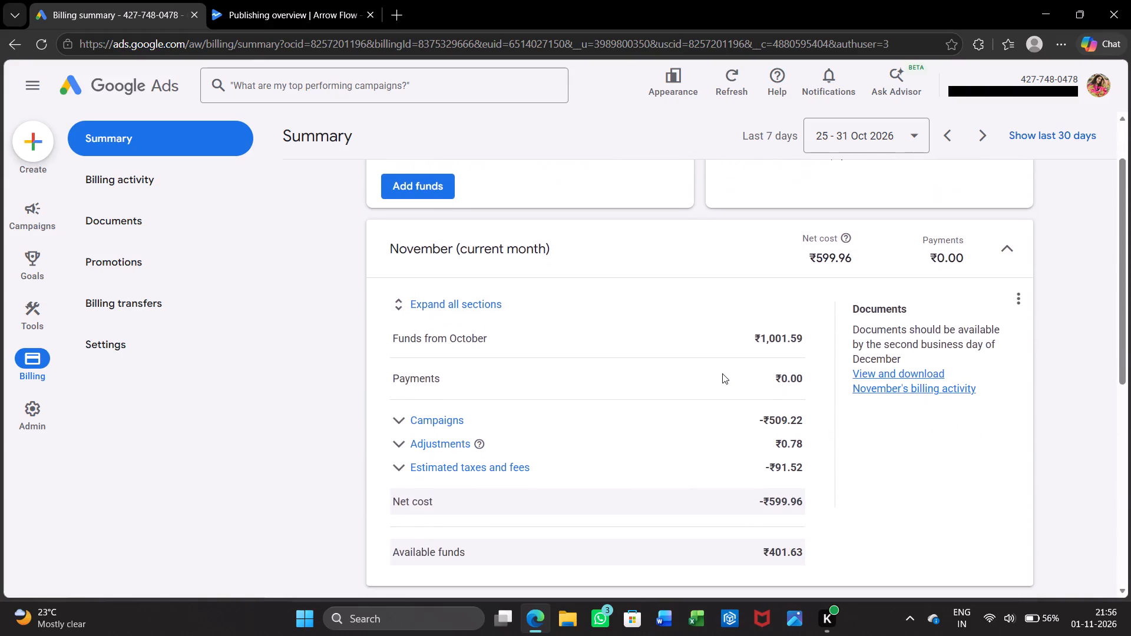
Expand the Campaigns section of November's billing summary and examine the cost breakdown and available funds.
click(397, 415)
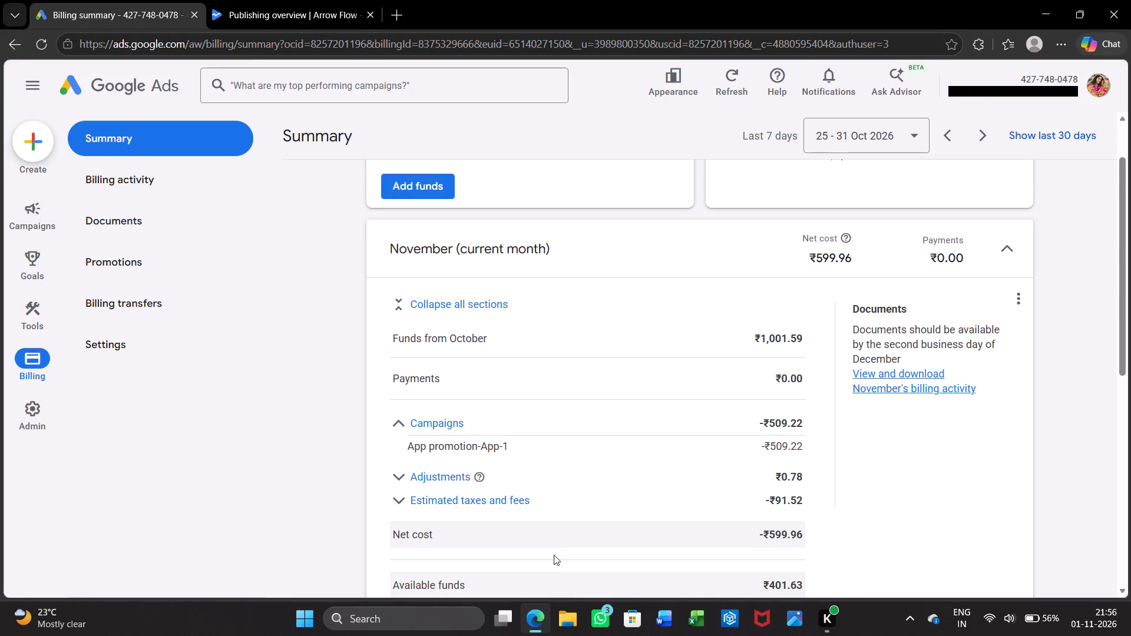
scroll(554, 555, down, 2)
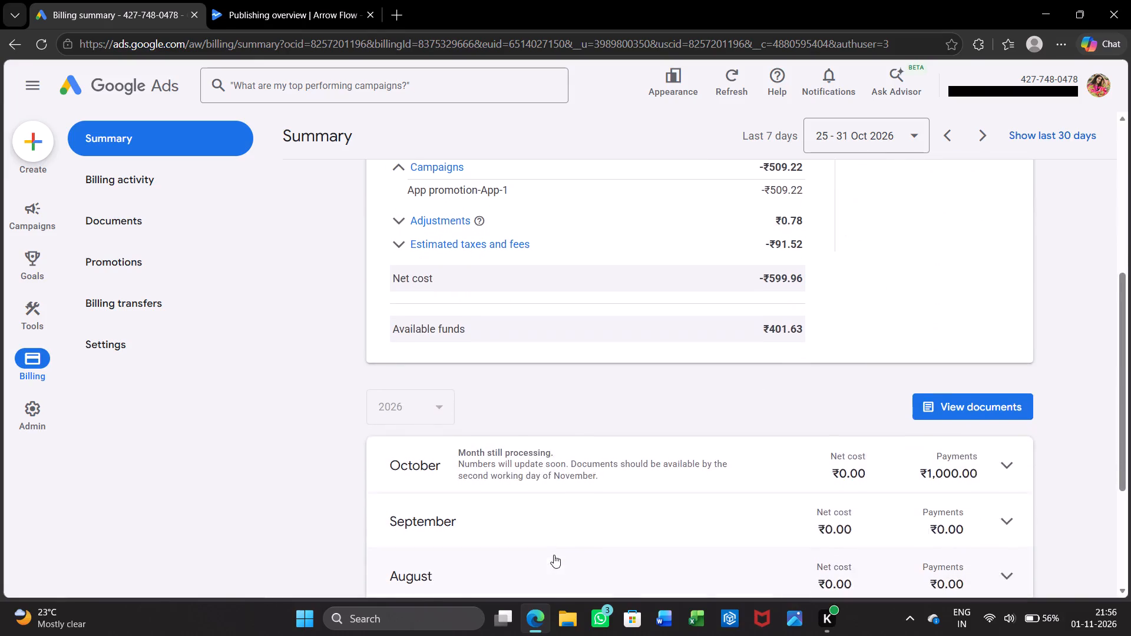
scroll(549, 376, up, 4)
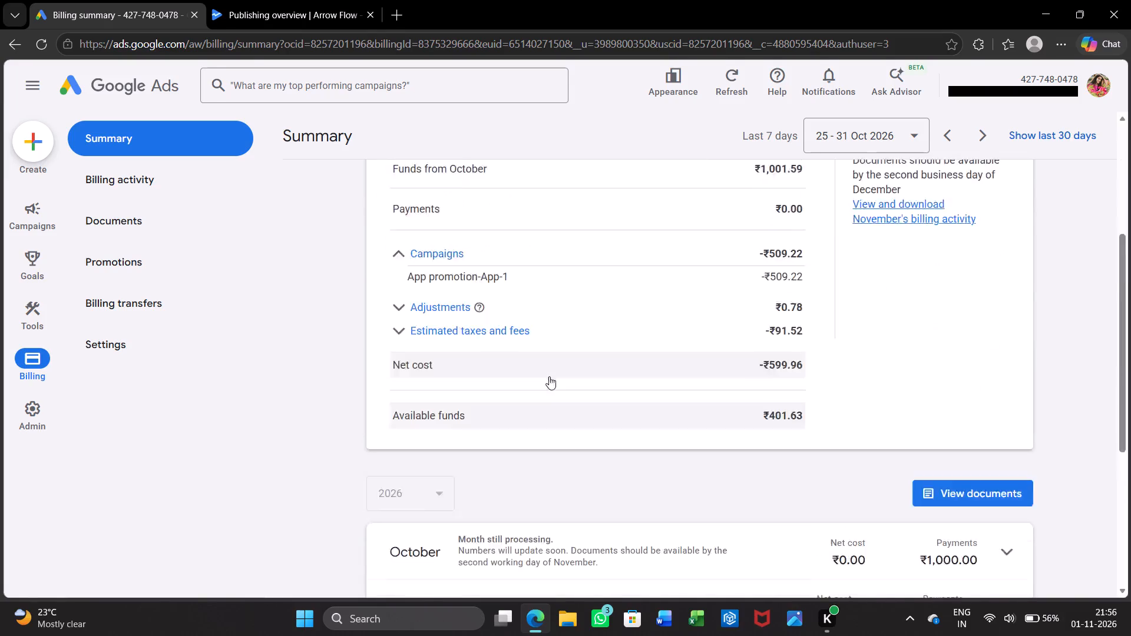
scroll(549, 376, down, 2)
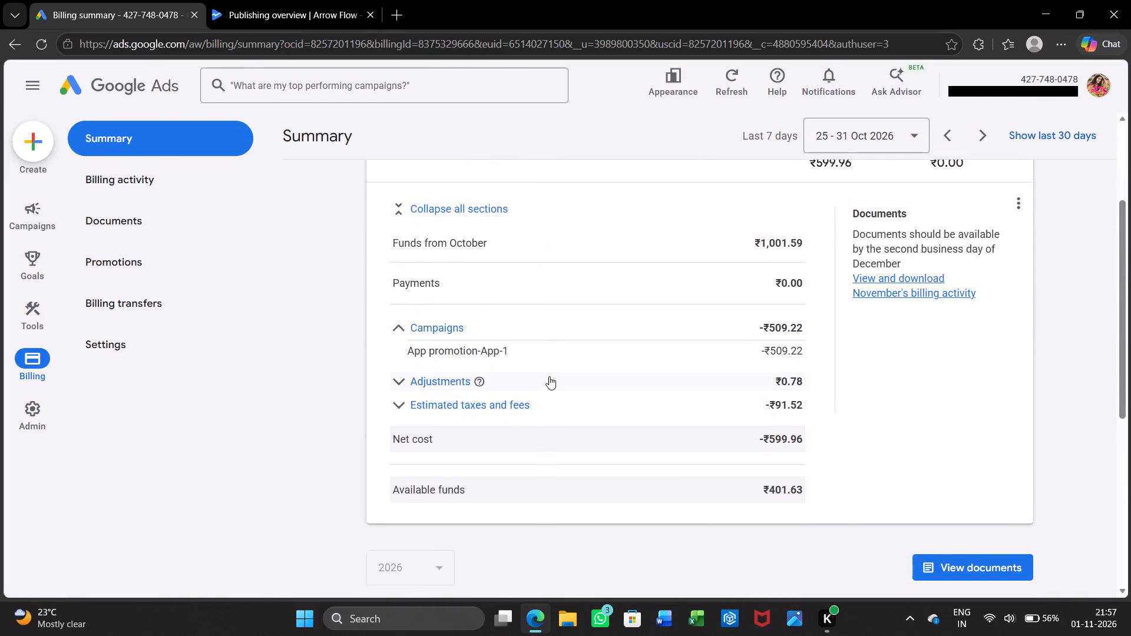
scroll(549, 376, up, 4)
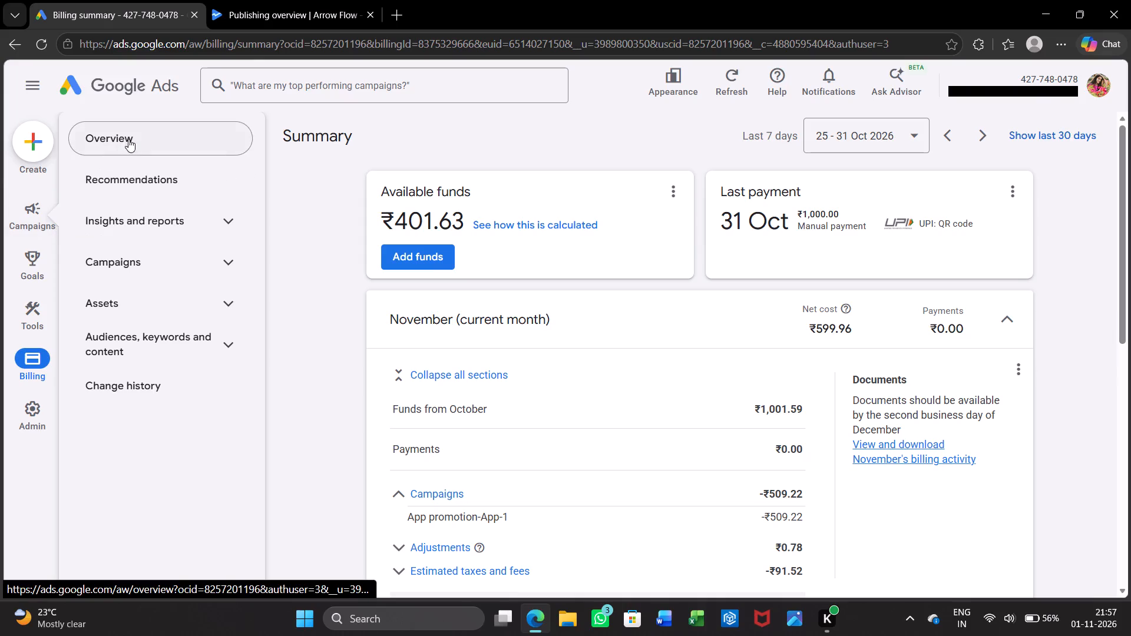
Return from billing to the overview of all campaigns.
click(160, 132)
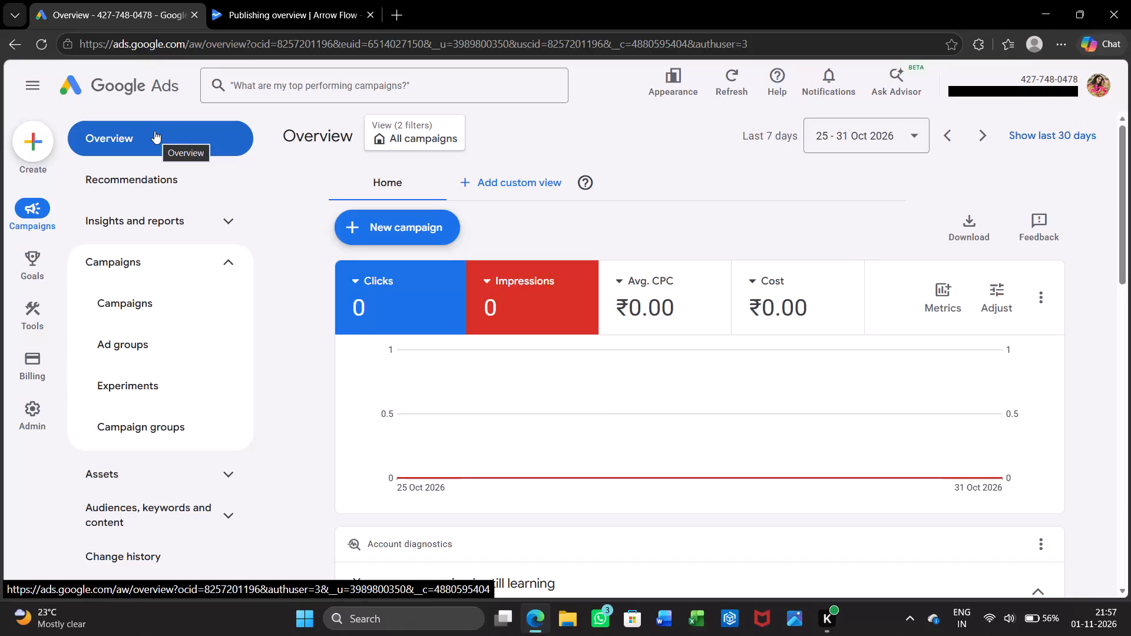
click(318, 225)
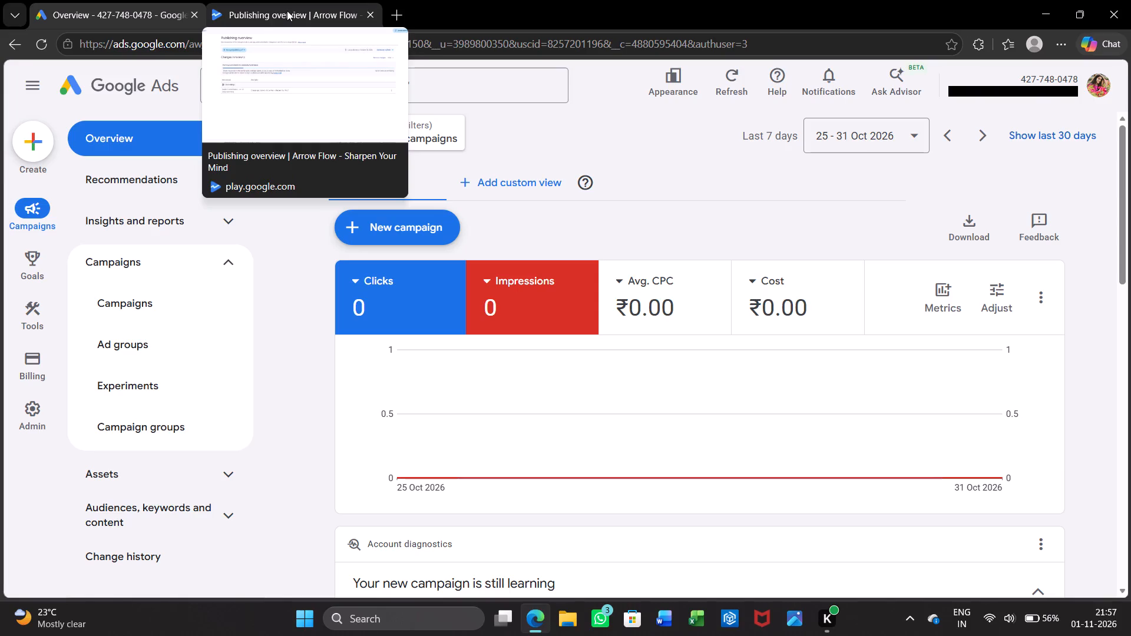
click(490, 3)
Open EarnTask in a new tab, look through its dashboard bonuses and Reddit tasks, and close the tab.
click(394, 9)
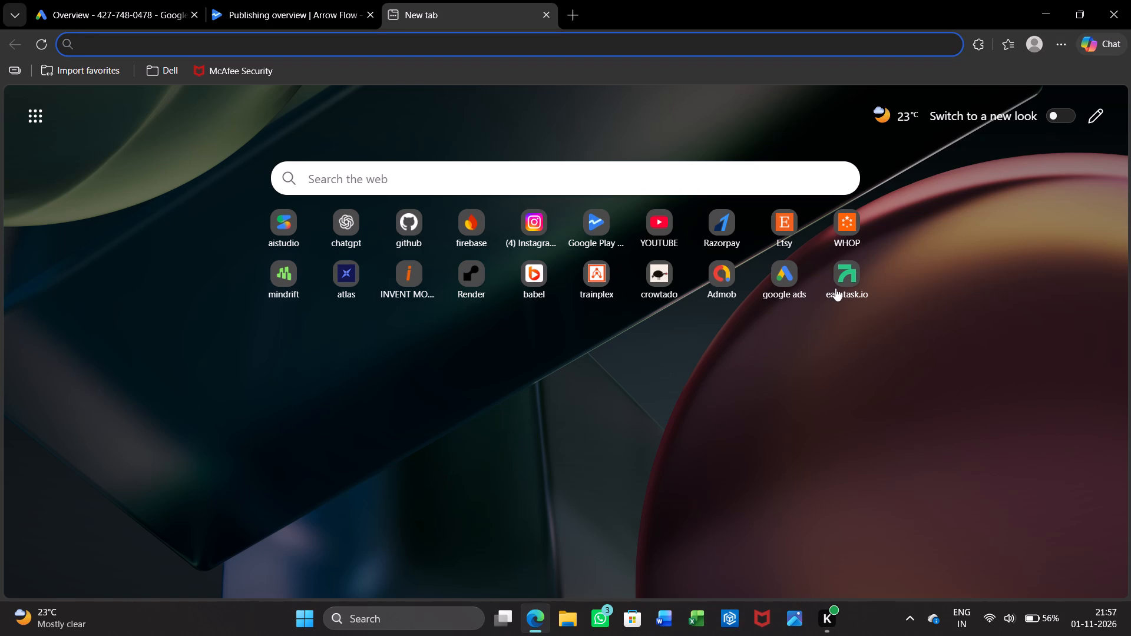
click(845, 268)
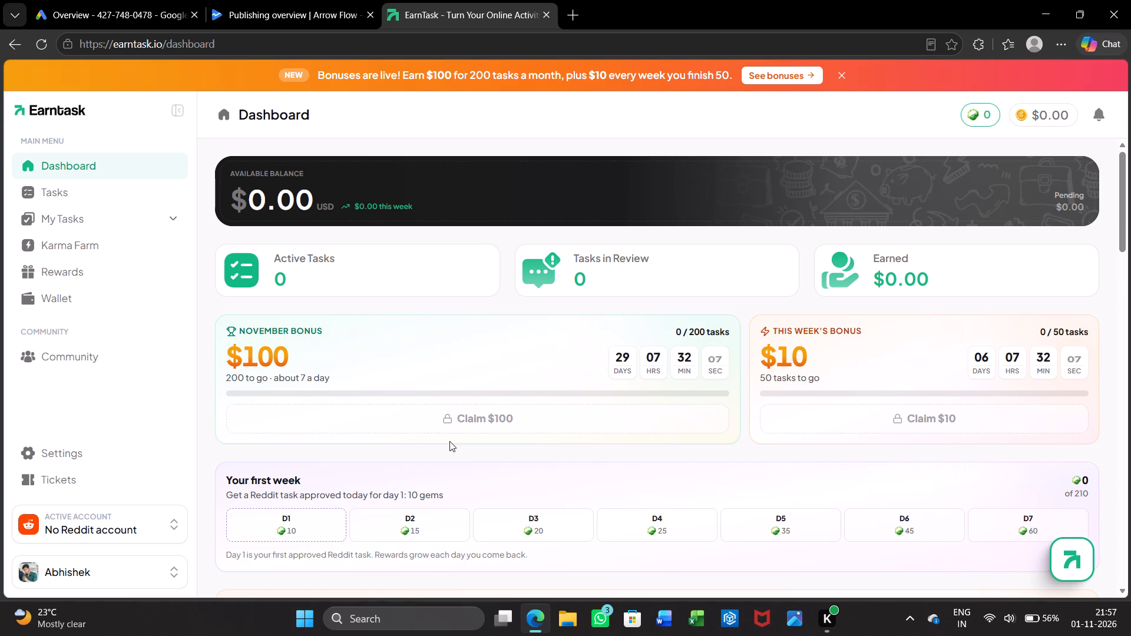
scroll(449, 441, down, 2)
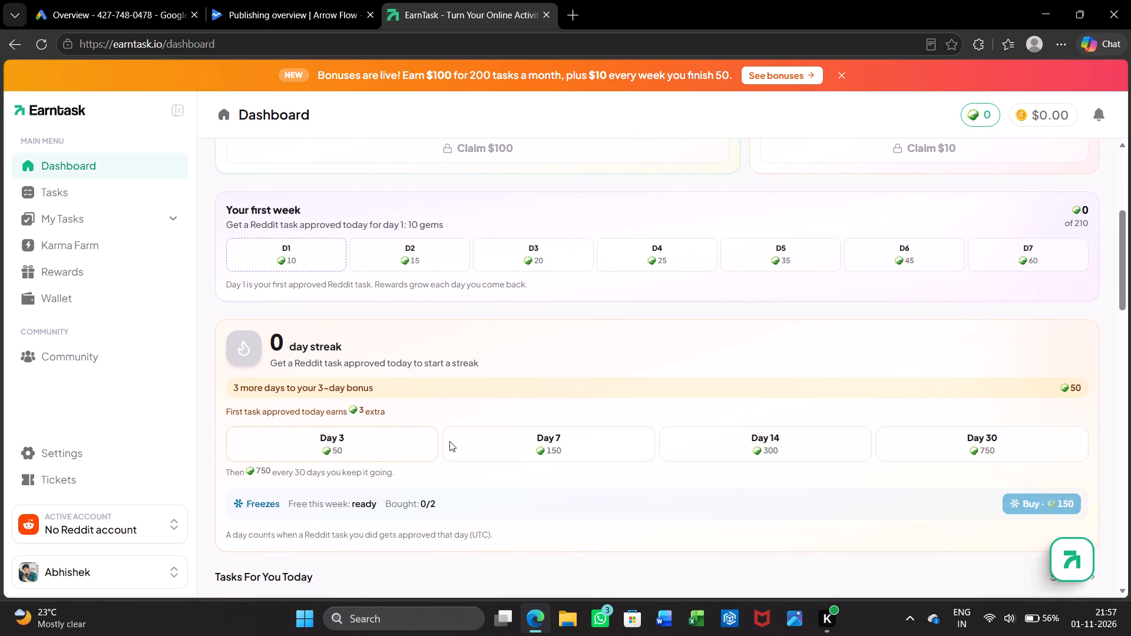
scroll(449, 441, down, 1)
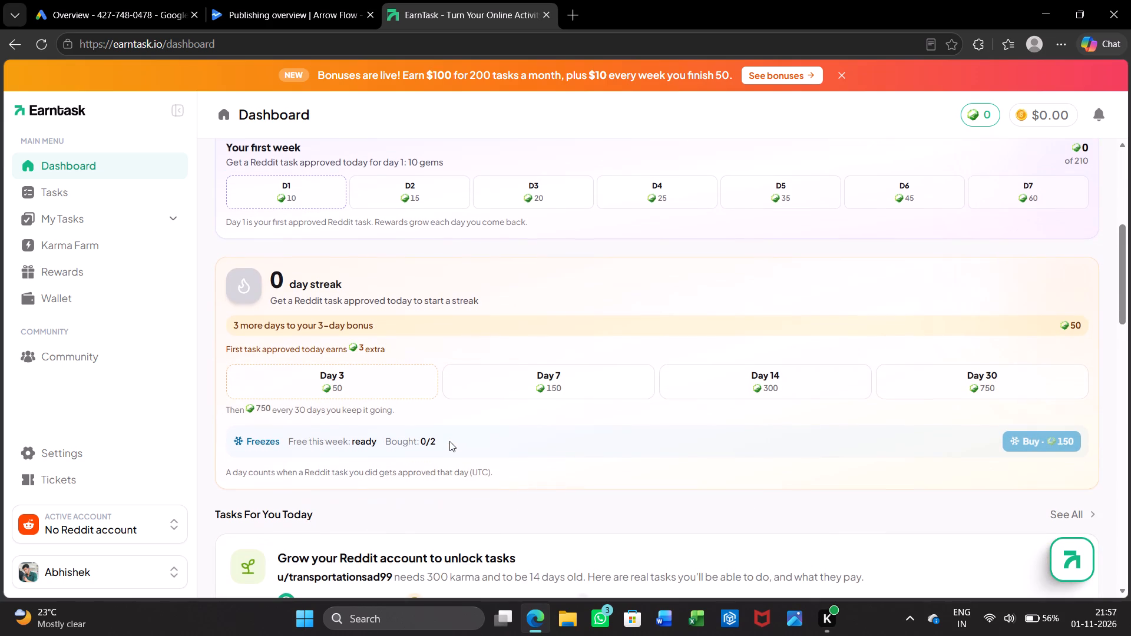
scroll(449, 441, down, 2)
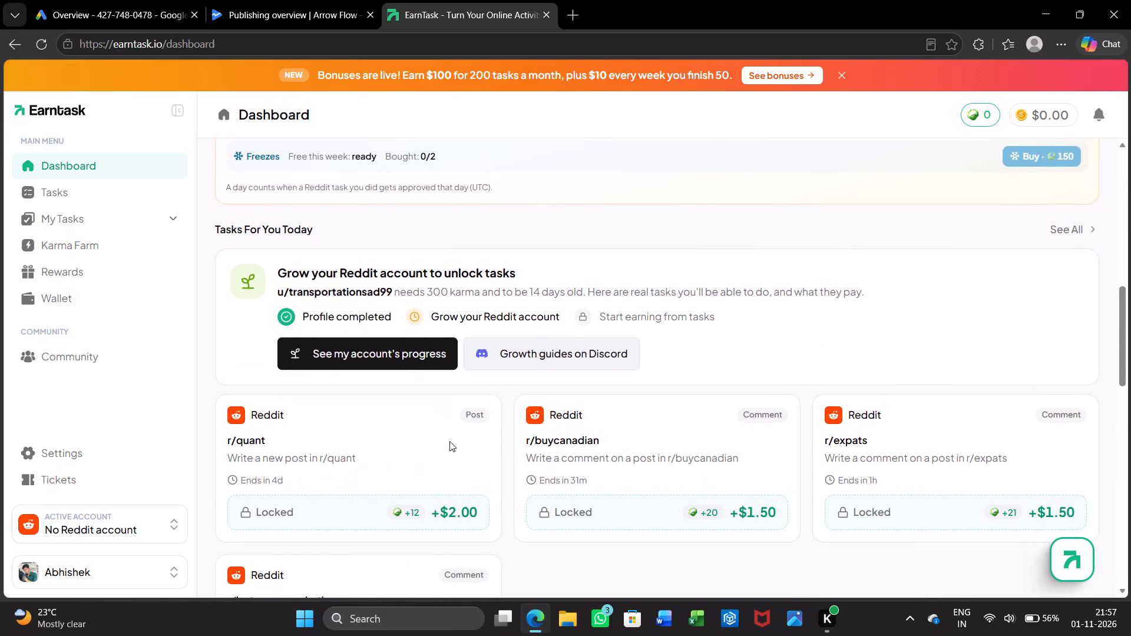
scroll(449, 441, down, 2)
click(372, 337)
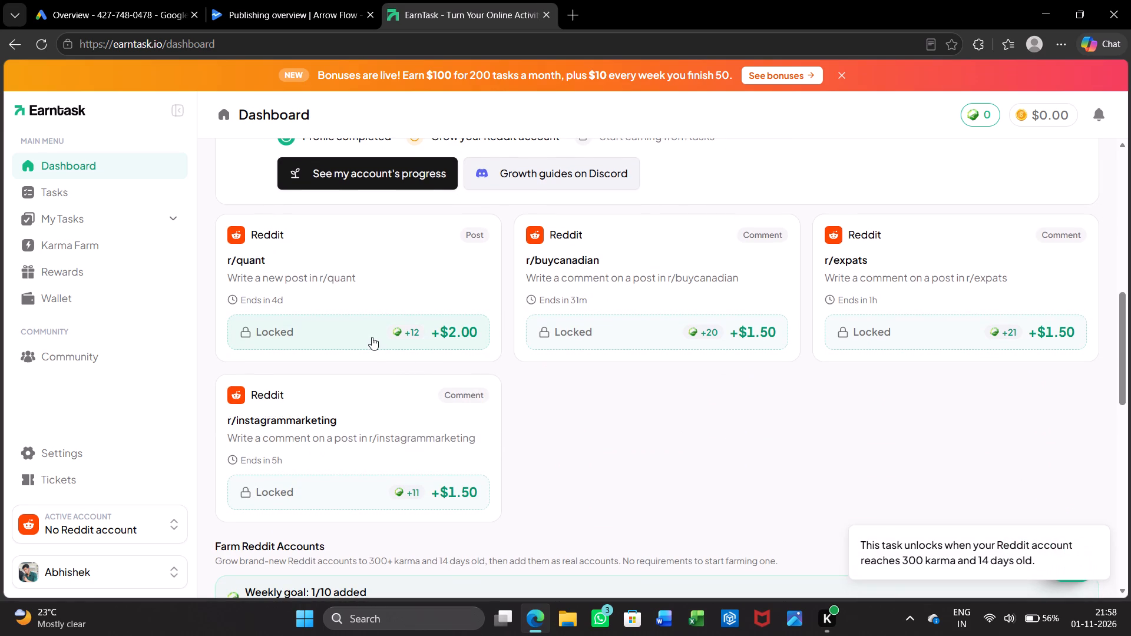
click(548, 12)
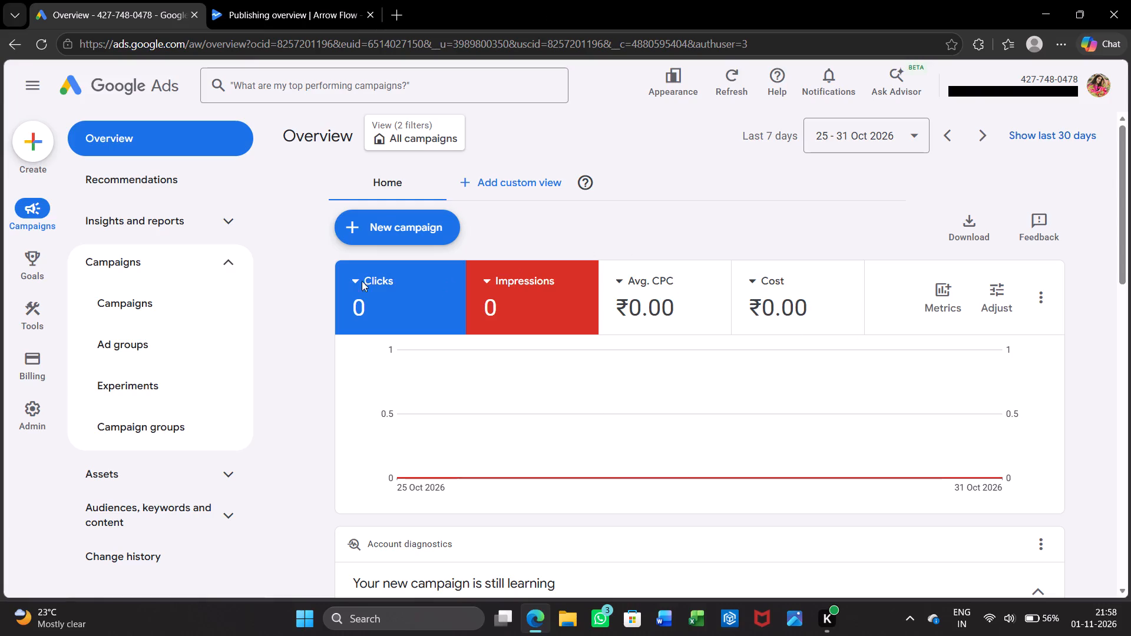
Open YouTube Creator Partnerships from the Google Ads tools, read through its terms and accept them.
scroll(624, 204, up, 1)
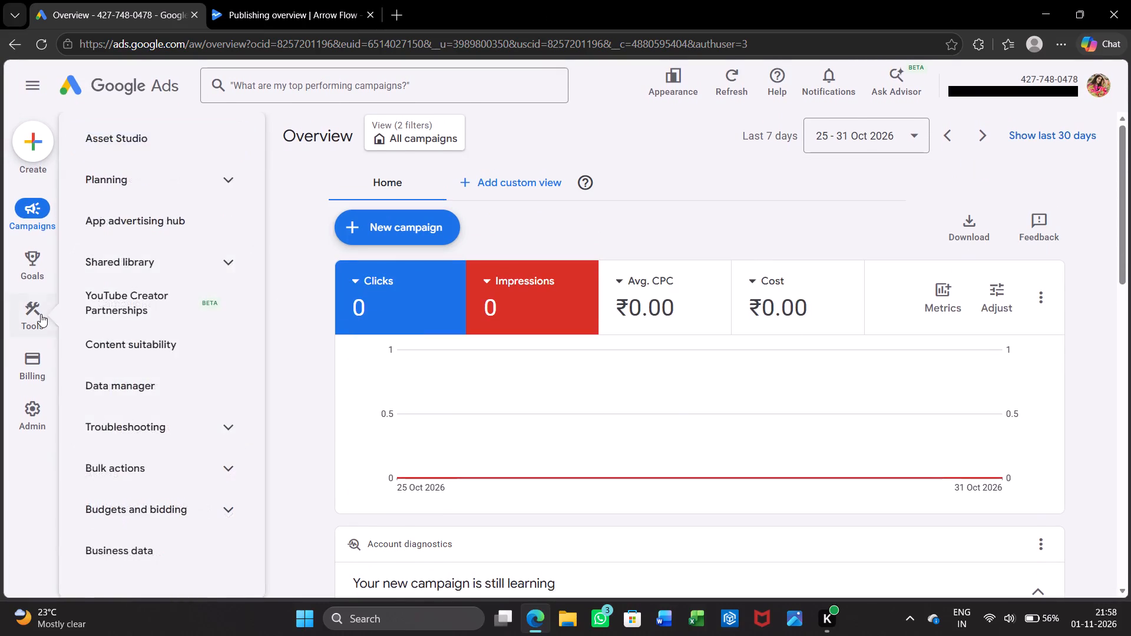
click(127, 301)
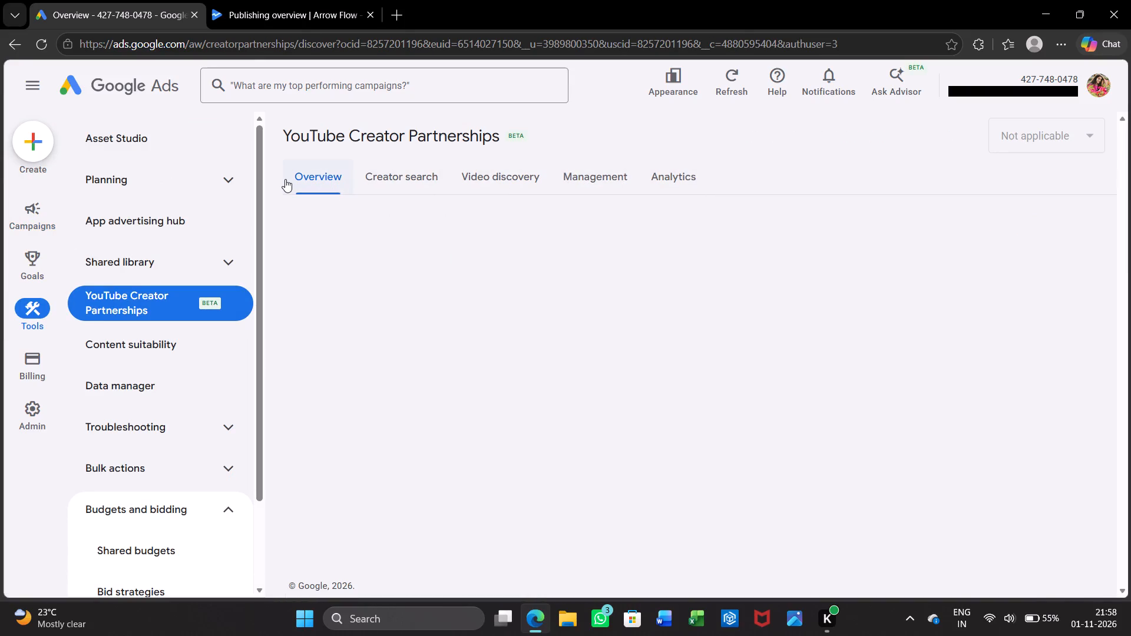
click(286, 382)
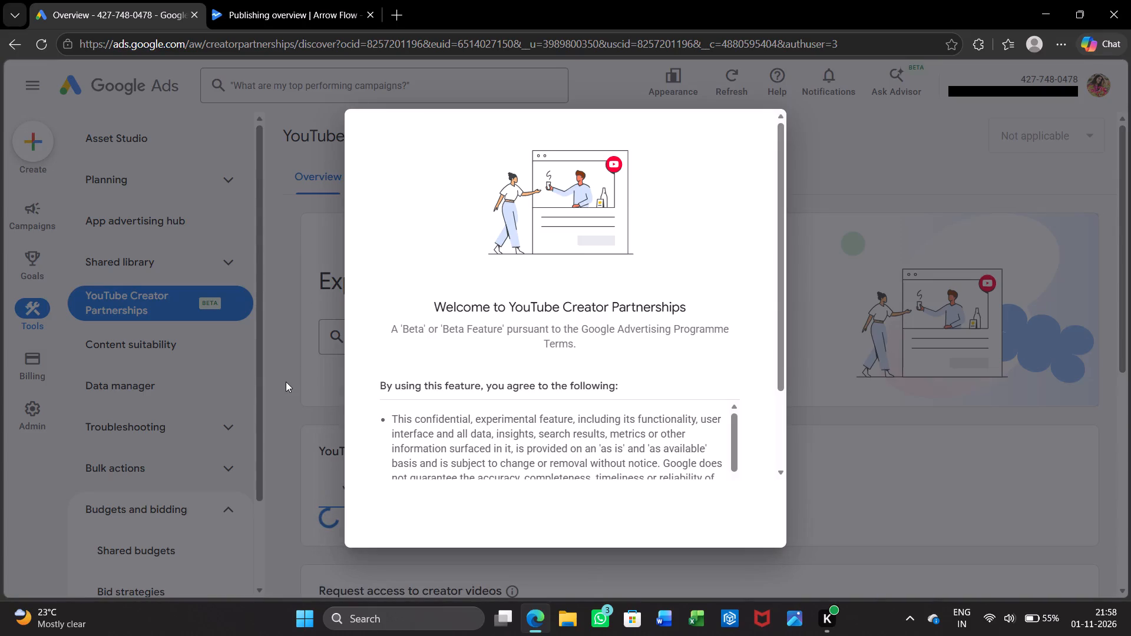
scroll(816, 512, down, 3)
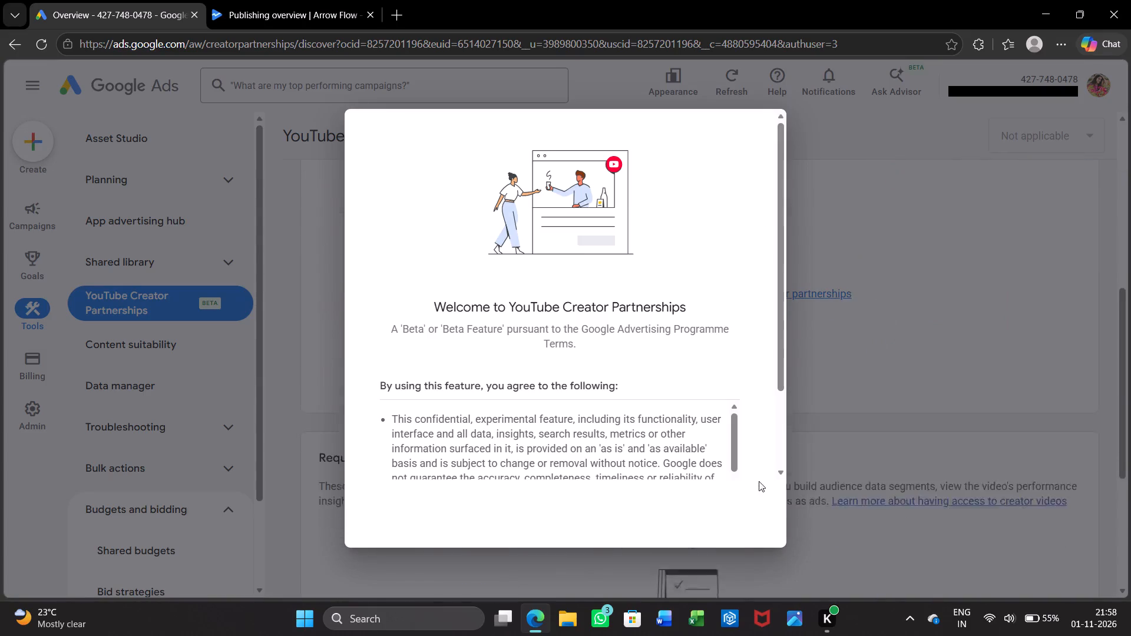
scroll(596, 414, down, 4)
click(562, 525)
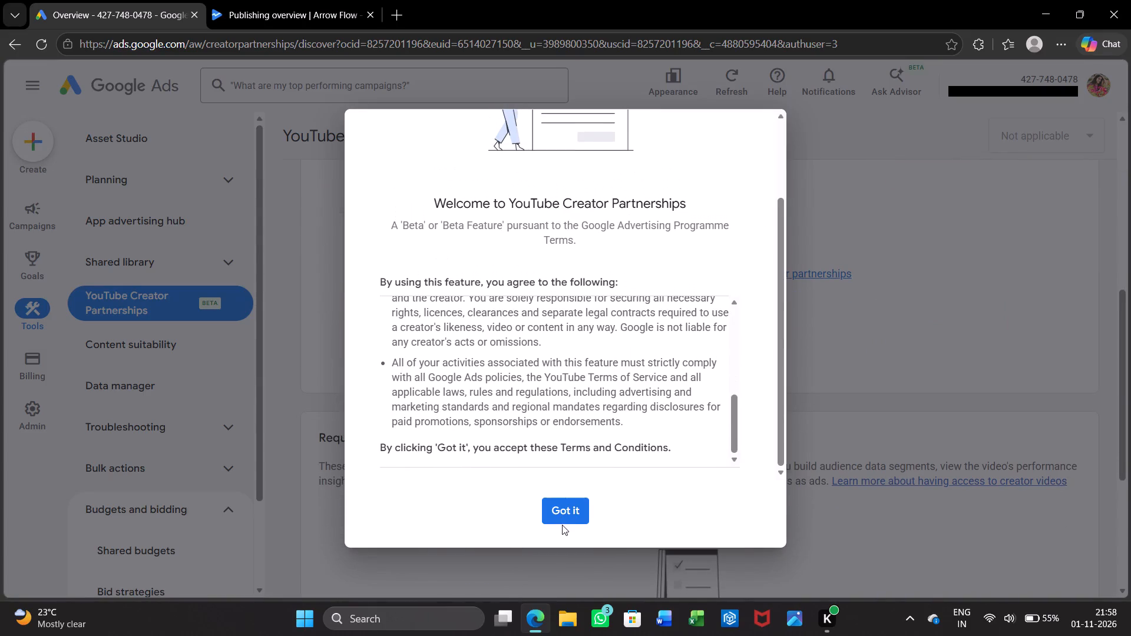
click(574, 517)
Show the YouTube Videos suggestions under the creator content and look them over.
scroll(580, 365, up, 2)
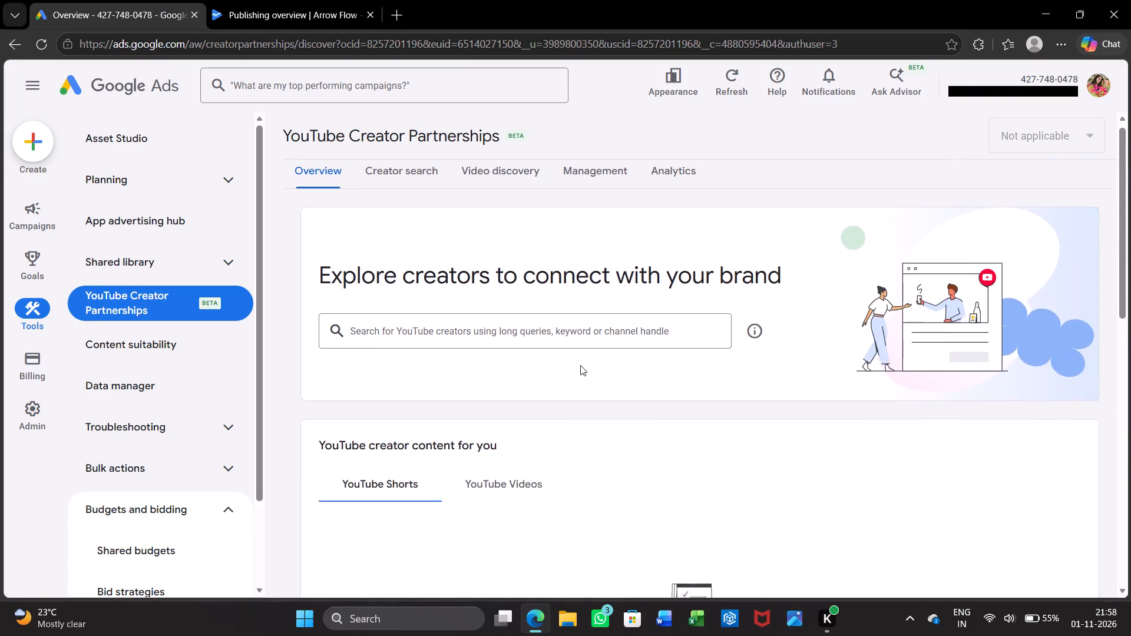
click(523, 486)
scroll(523, 486, down, 2)
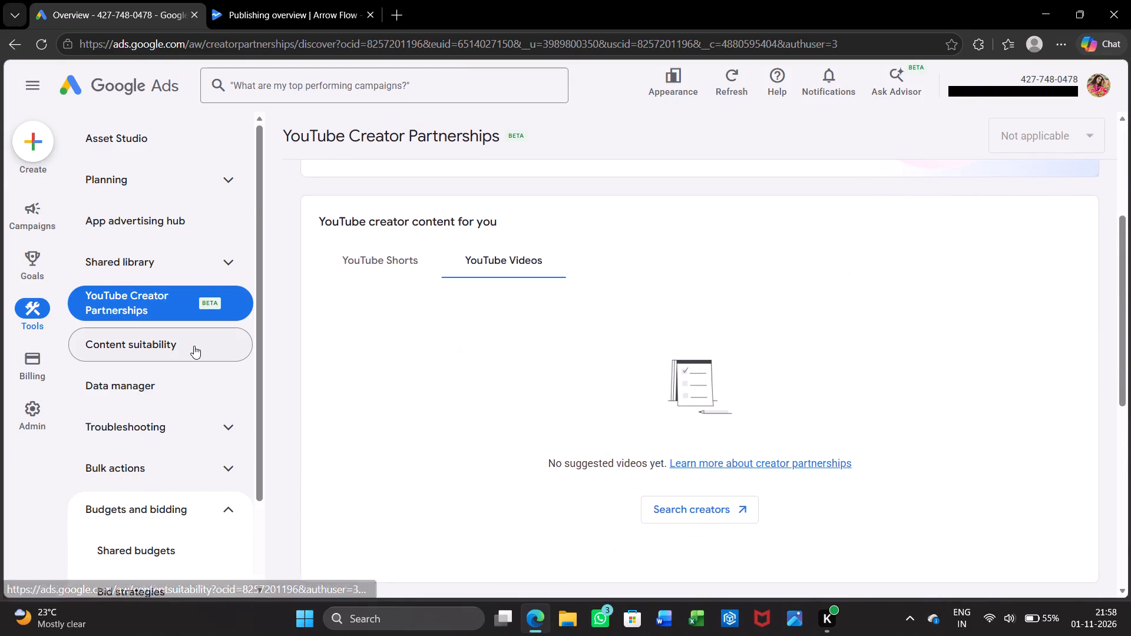
scroll(194, 346, up, 1)
Return to the campaigns overview and close the Google Ads tab.
click(28, 203)
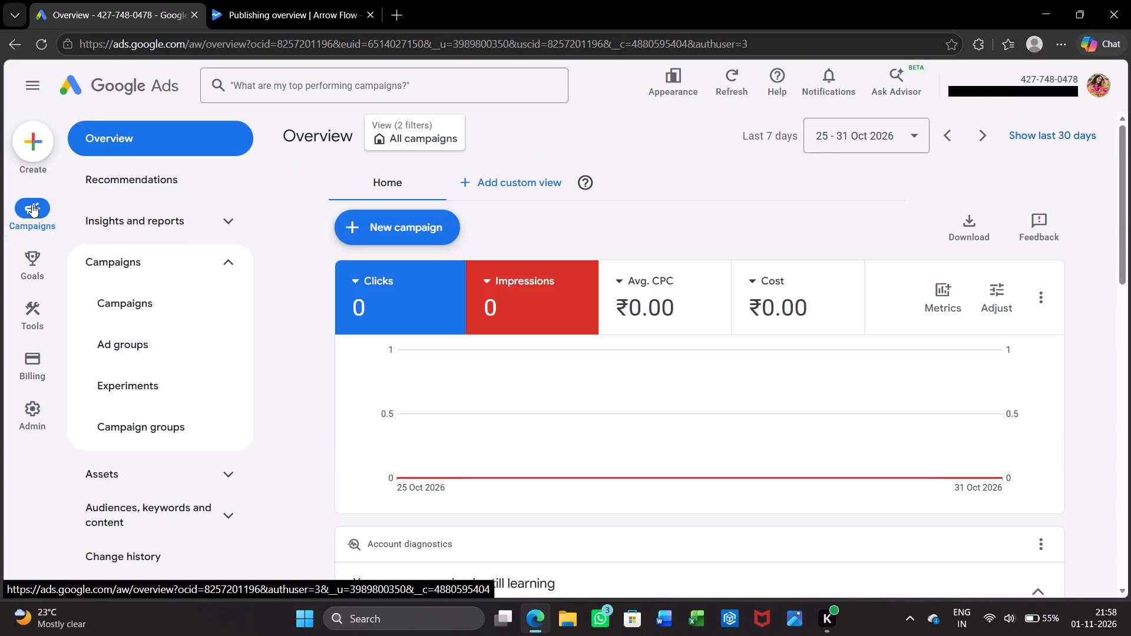
click(32, 204)
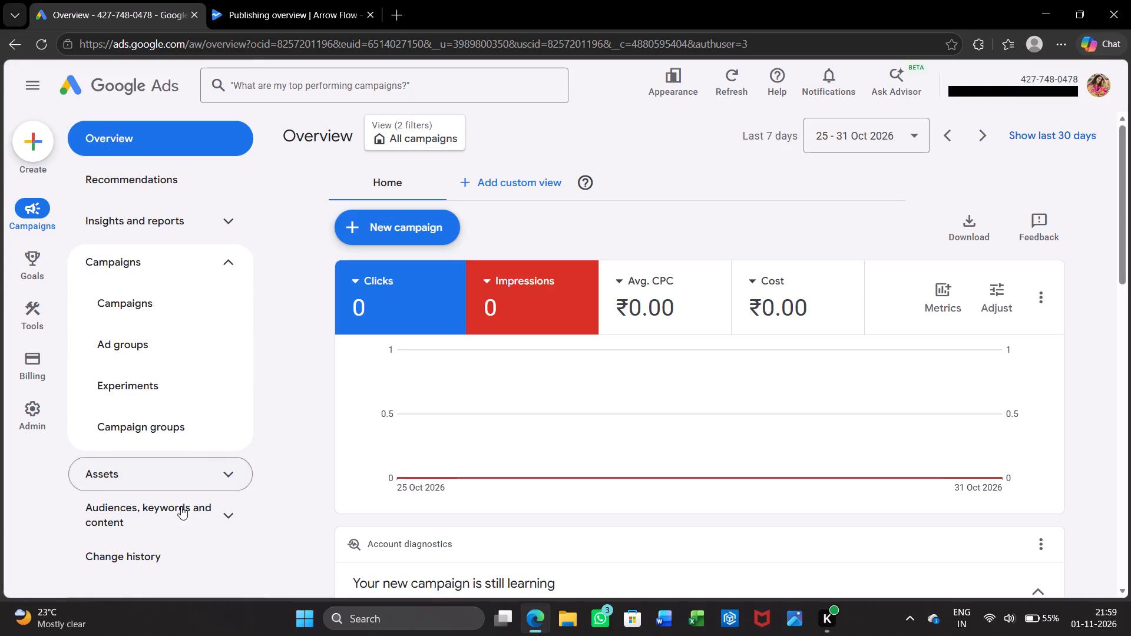
click(192, 9)
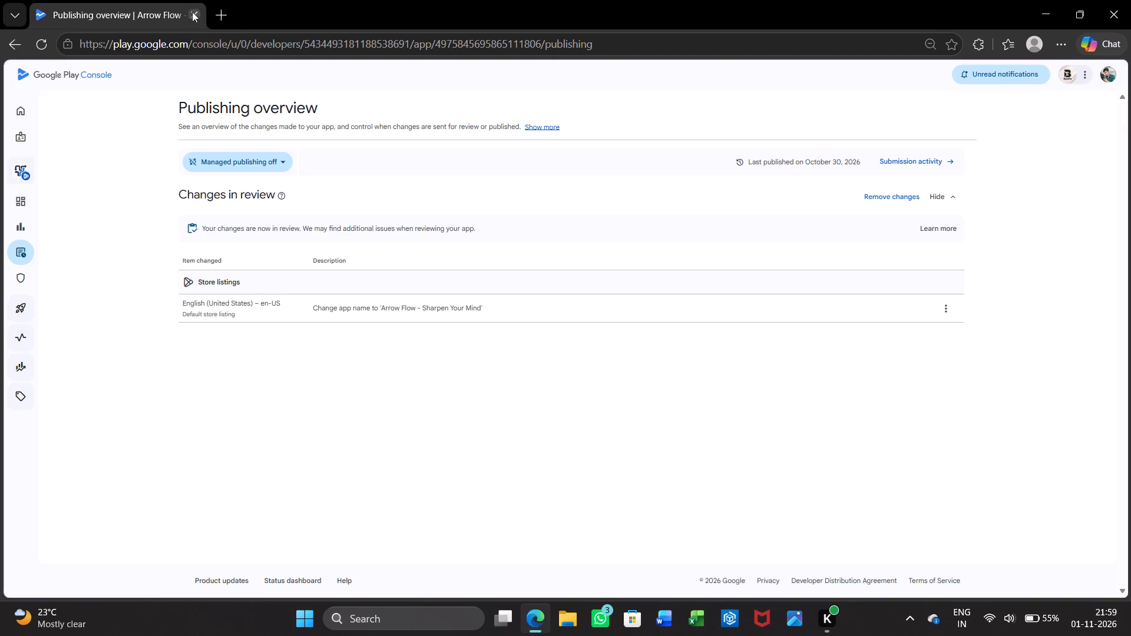
Open the unread Play Console notifications and follow Arrow Flow's app update notice to its Publishing overview.
click(991, 62)
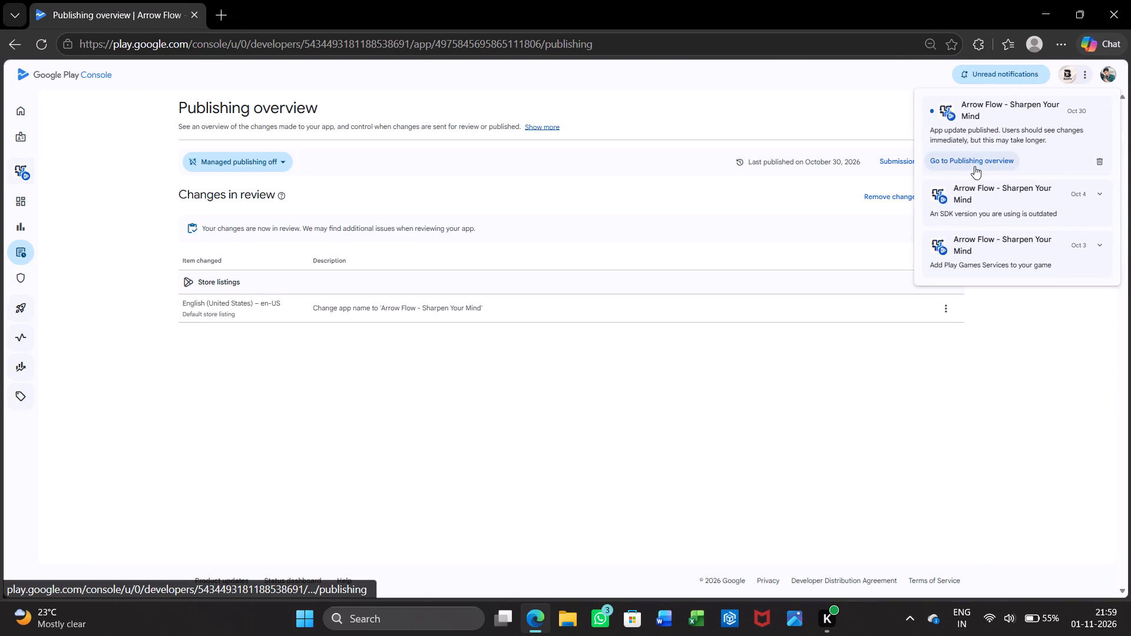
click(974, 166)
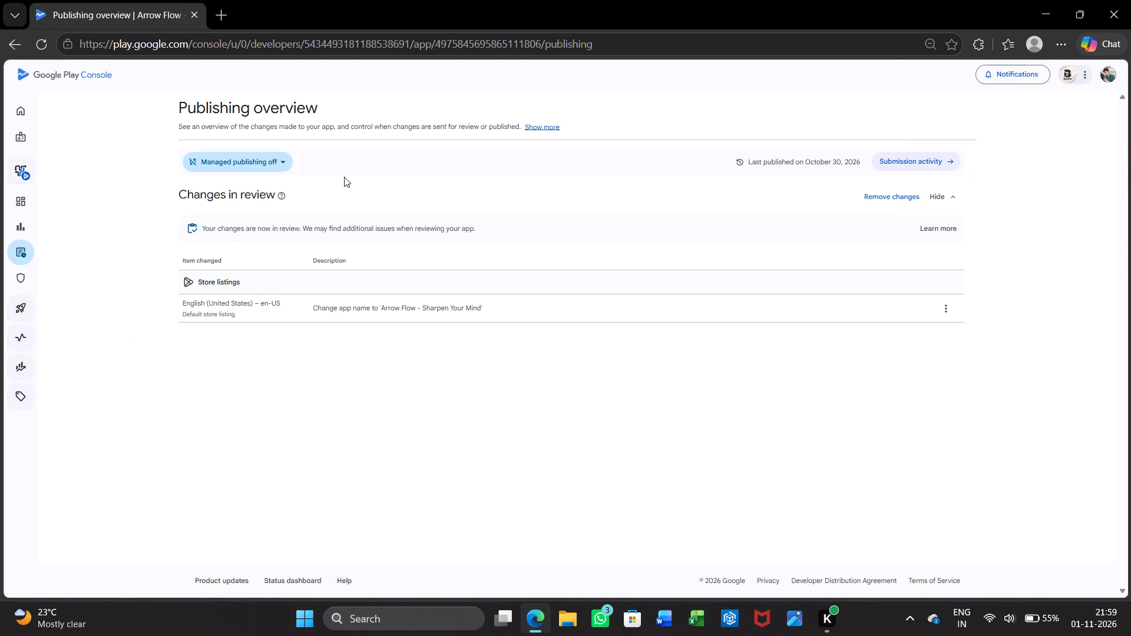
Open the Play Console developer home and check the apps' review status and device statistics.
click(24, 102)
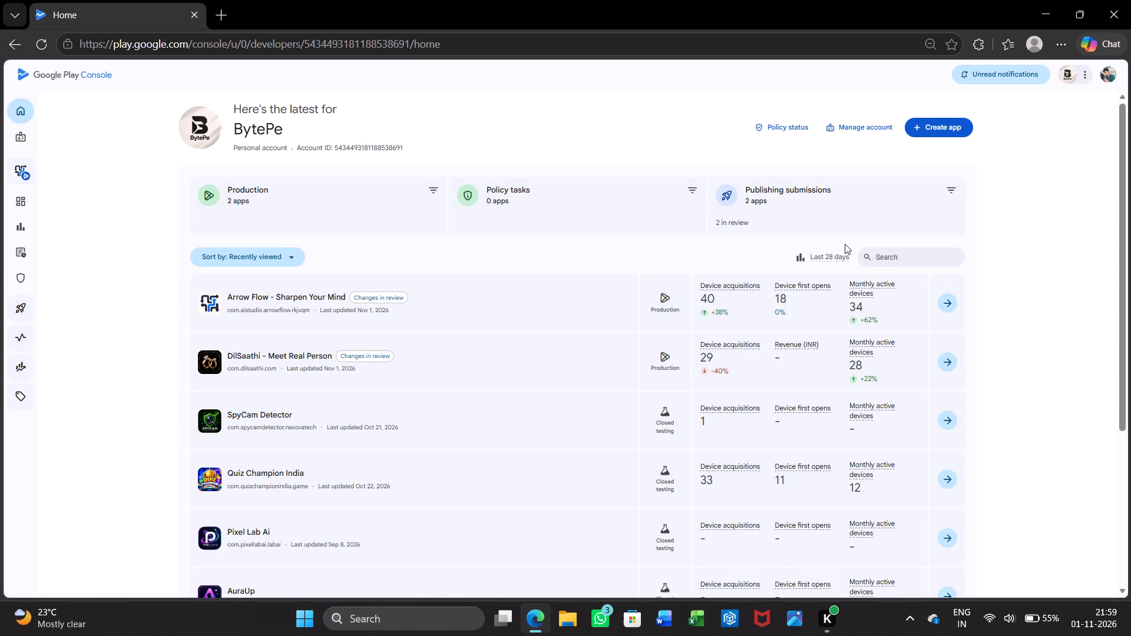
scroll(845, 244, up, 2)
Open AdMob in a new tab, go to its home page and examine the estimated earnings and ads activity performance.
click(226, 12)
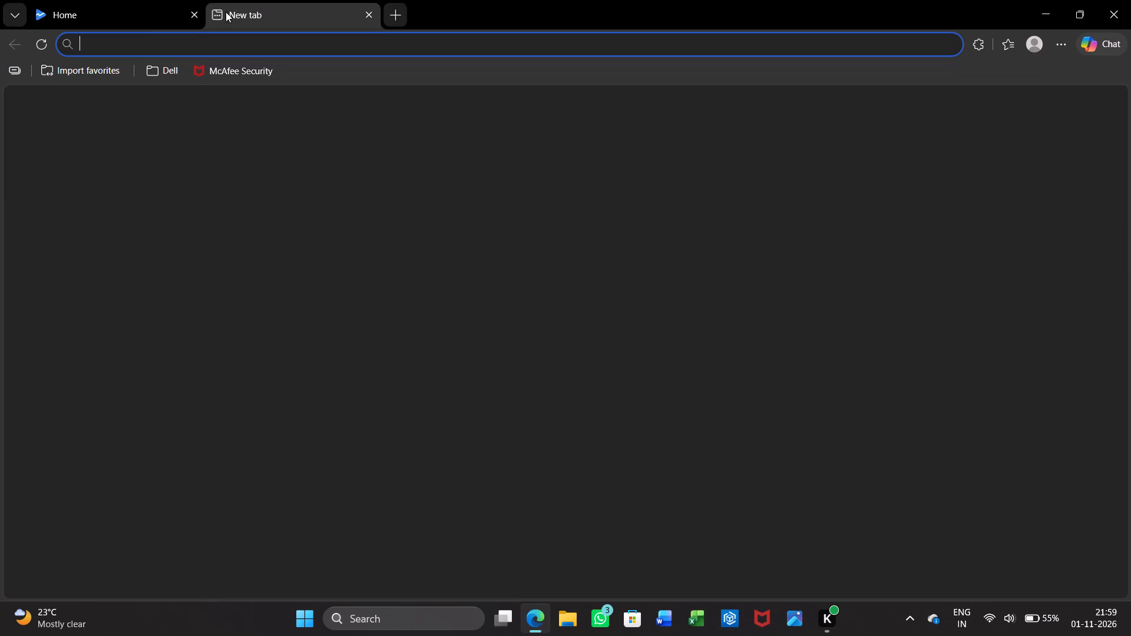
click(720, 269)
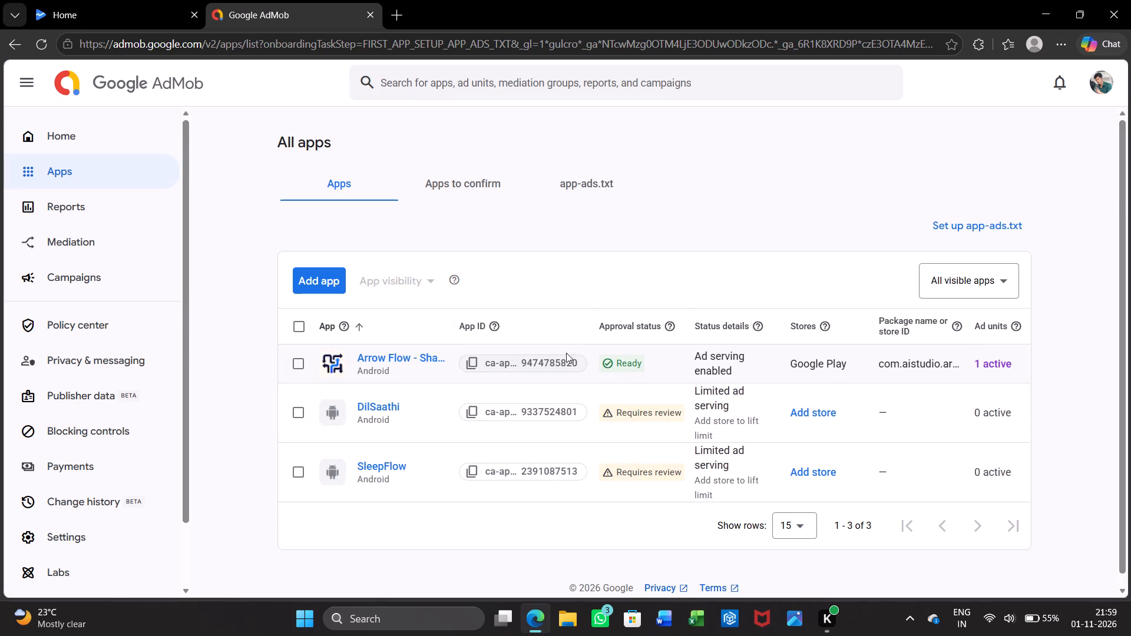
click(101, 137)
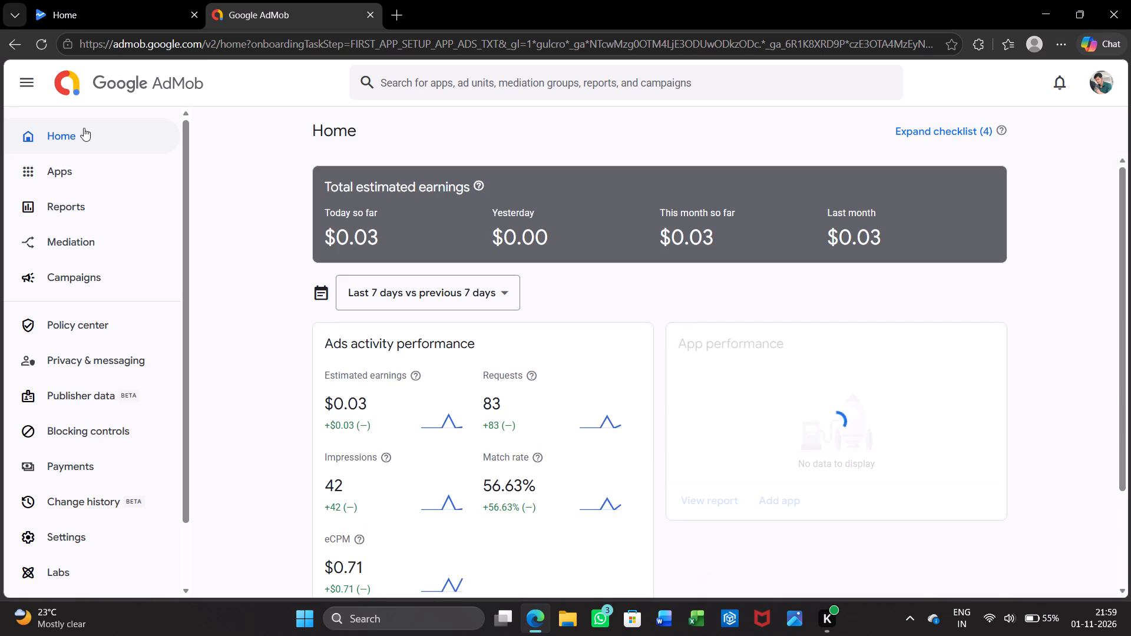
scroll(84, 128, down, 1)
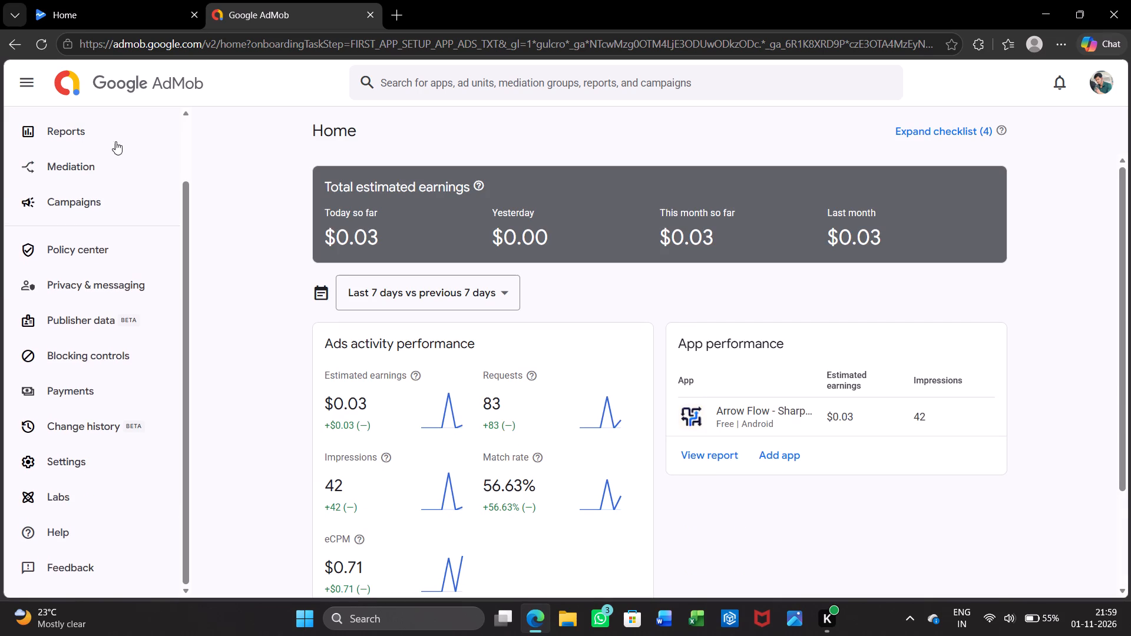
scroll(395, 377, down, 1)
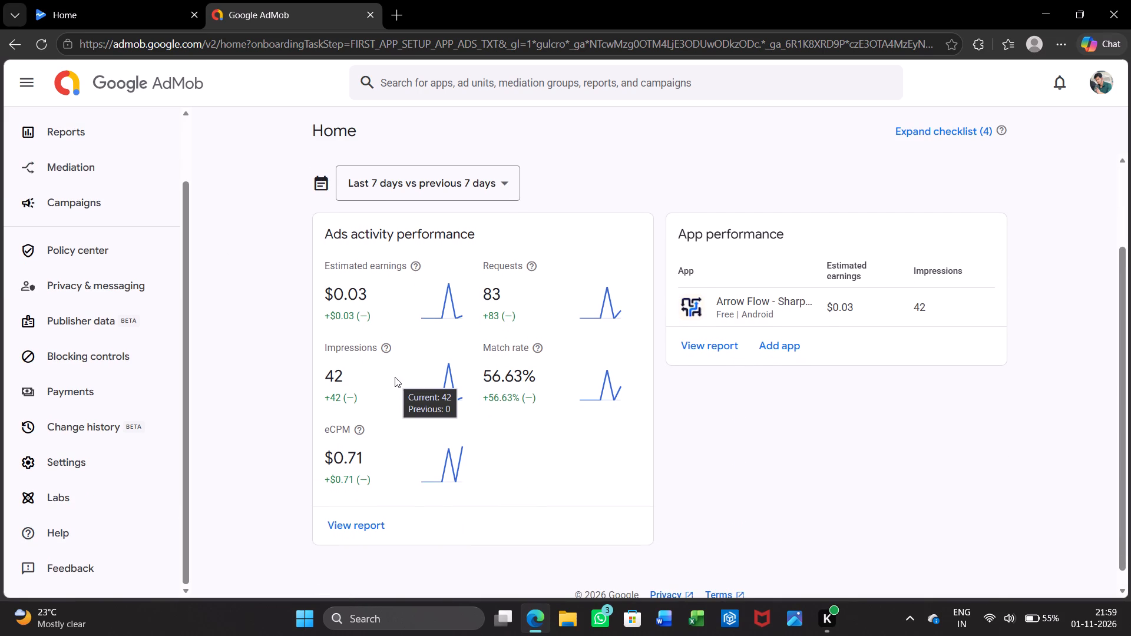
Set the AdMob home performance period to Today so far.
click(494, 187)
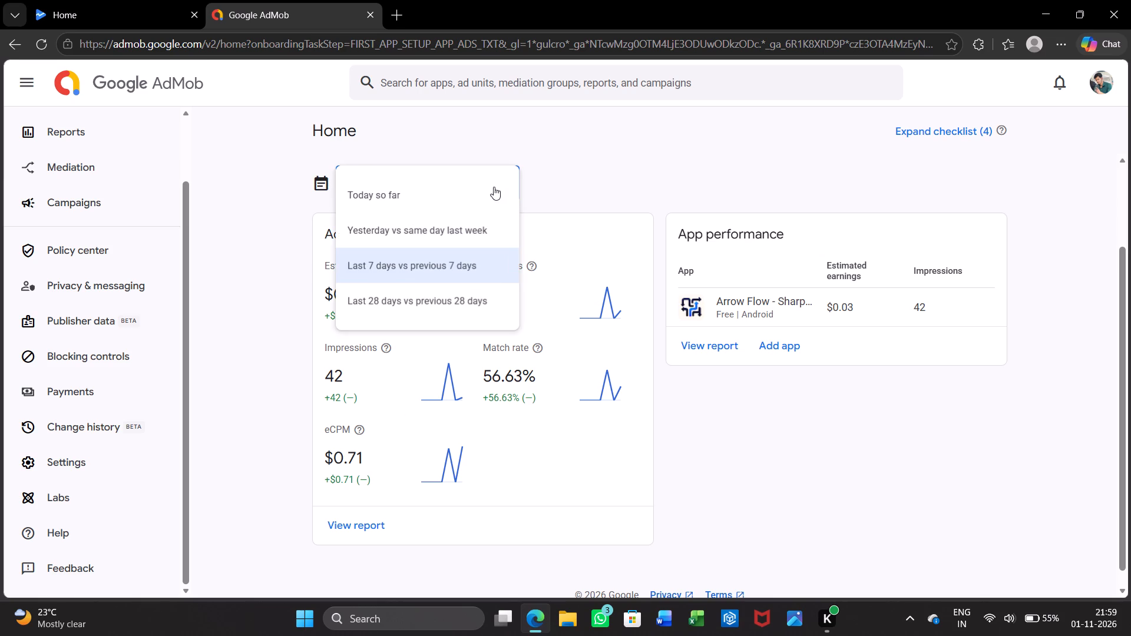
click(457, 199)
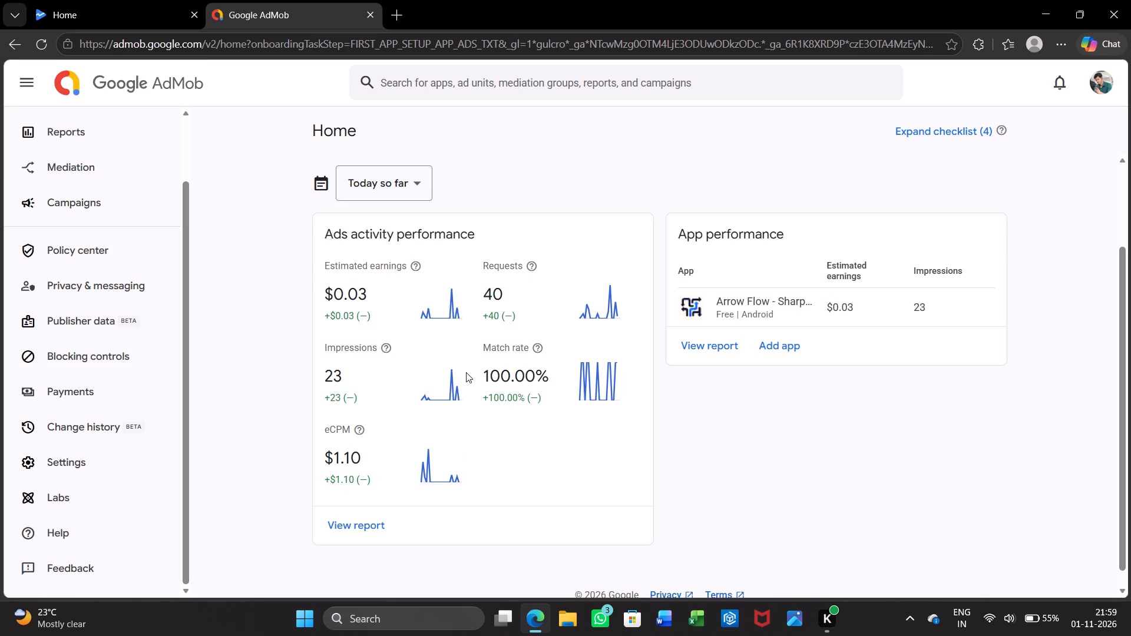
Examine the eCPM metric in the ads activity performance card and open its explanation.
click(353, 470)
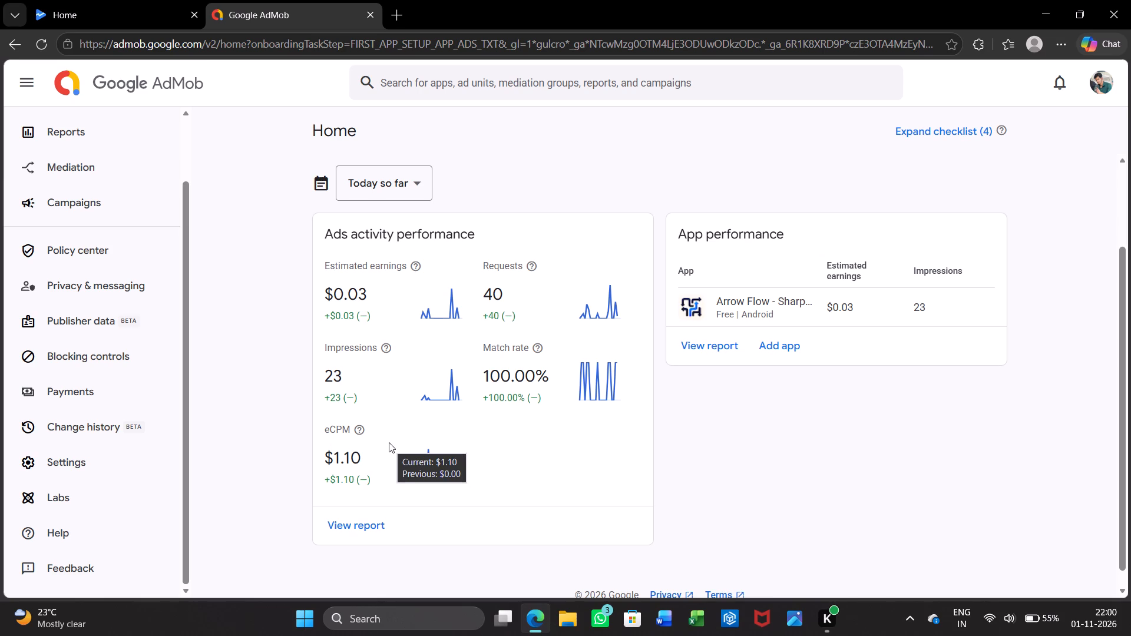
double_click(346, 471)
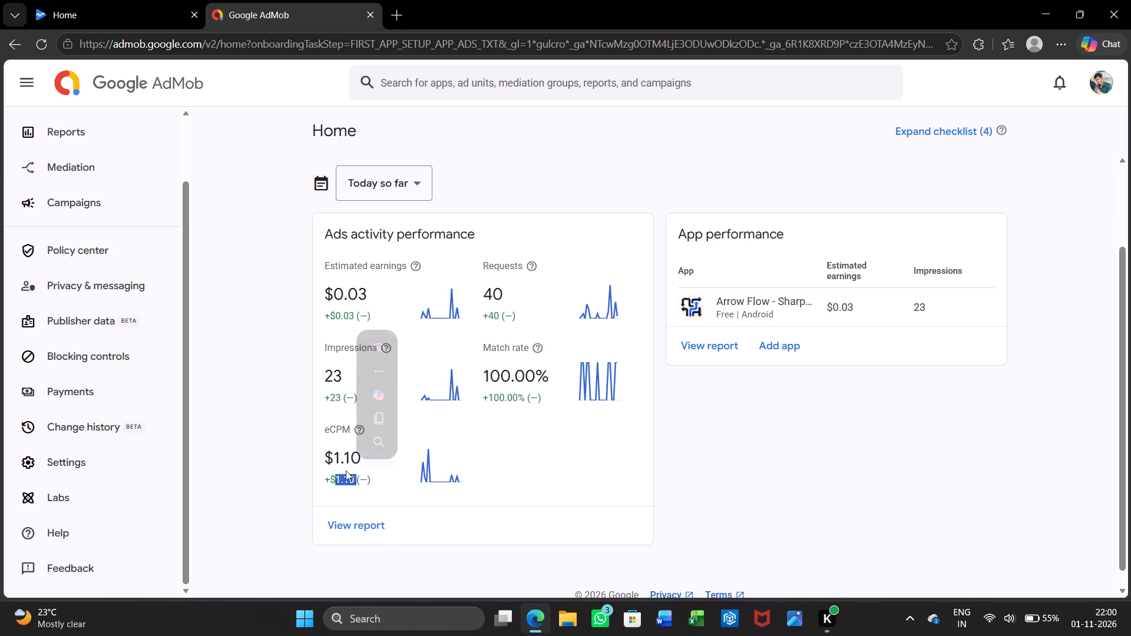
drag(335, 432, 358, 429)
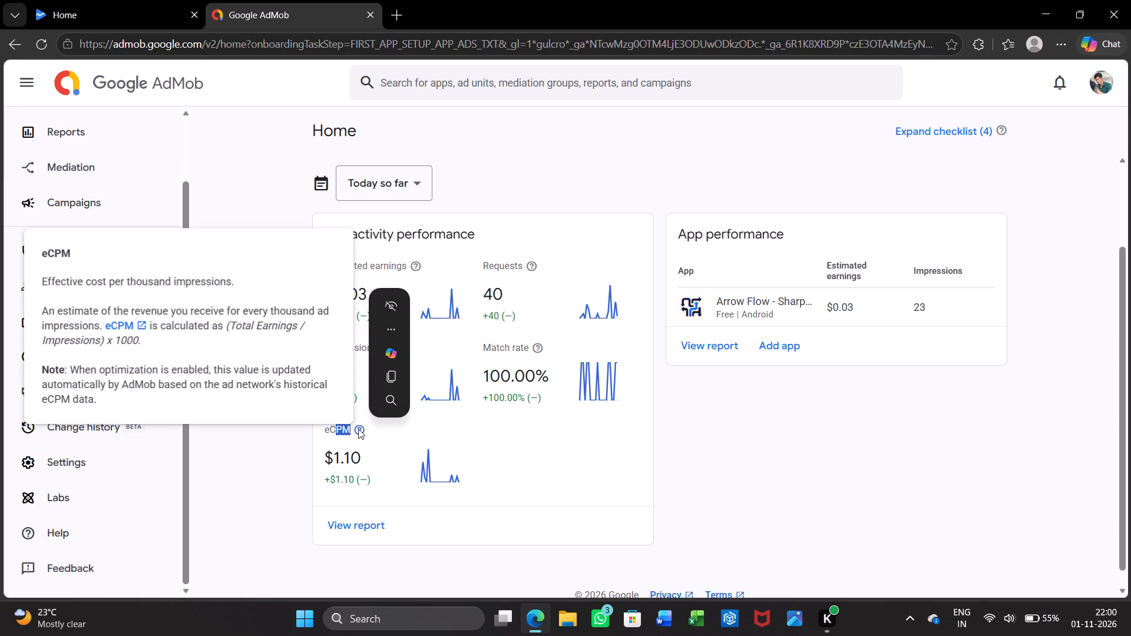
click(358, 429)
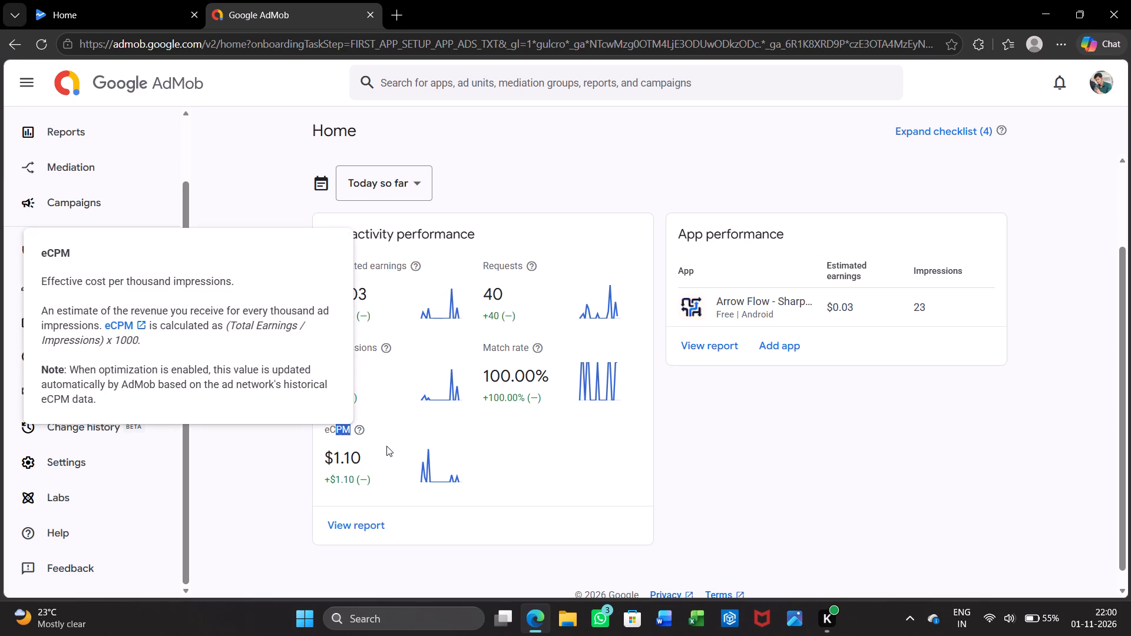
Close the eCPM explanation and look over the ads activity performance and total estimated earnings on the AdMob home page.
click(386, 446)
click(397, 433)
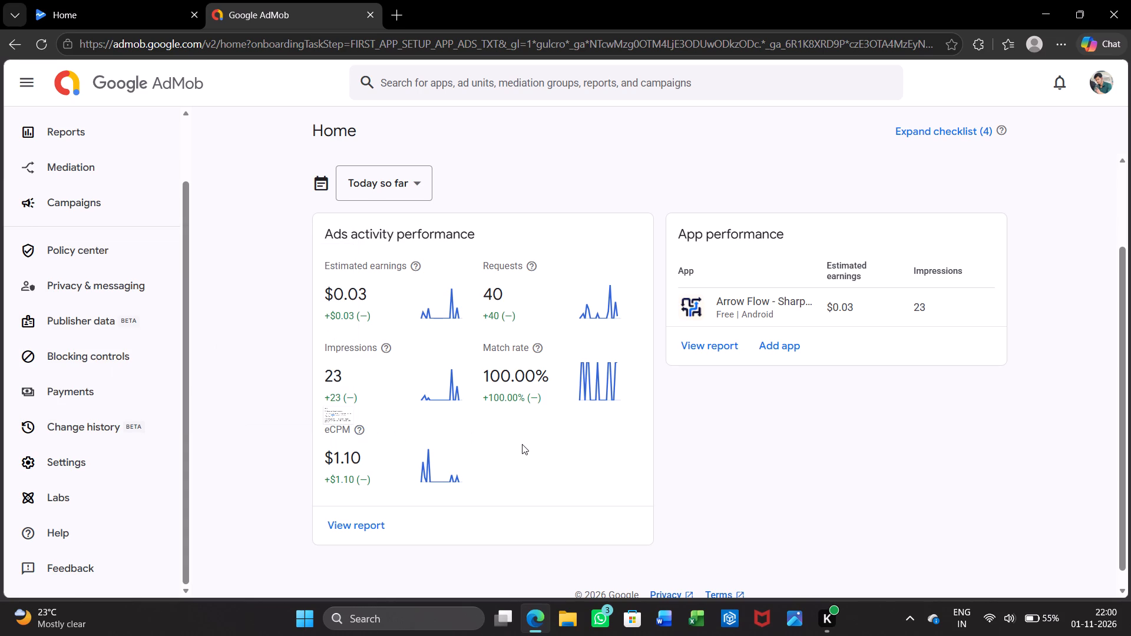
click(520, 383)
scroll(775, 414, down, 1)
scroll(775, 414, up, 3)
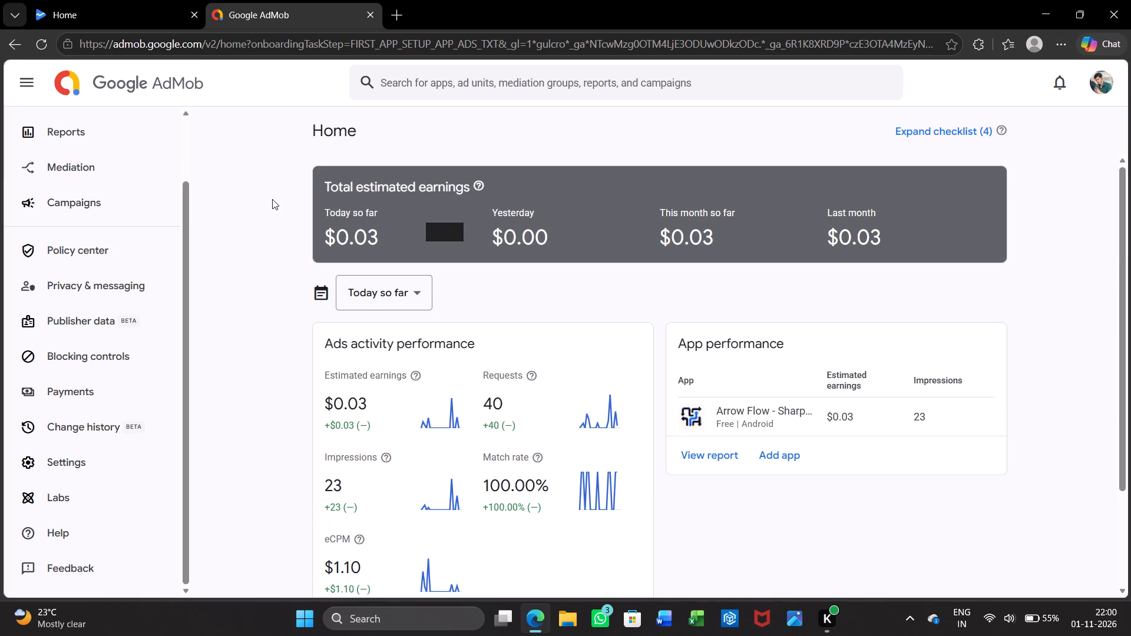
Open Instagram in a new browser tab from the saved site shortcuts.
click(392, 15)
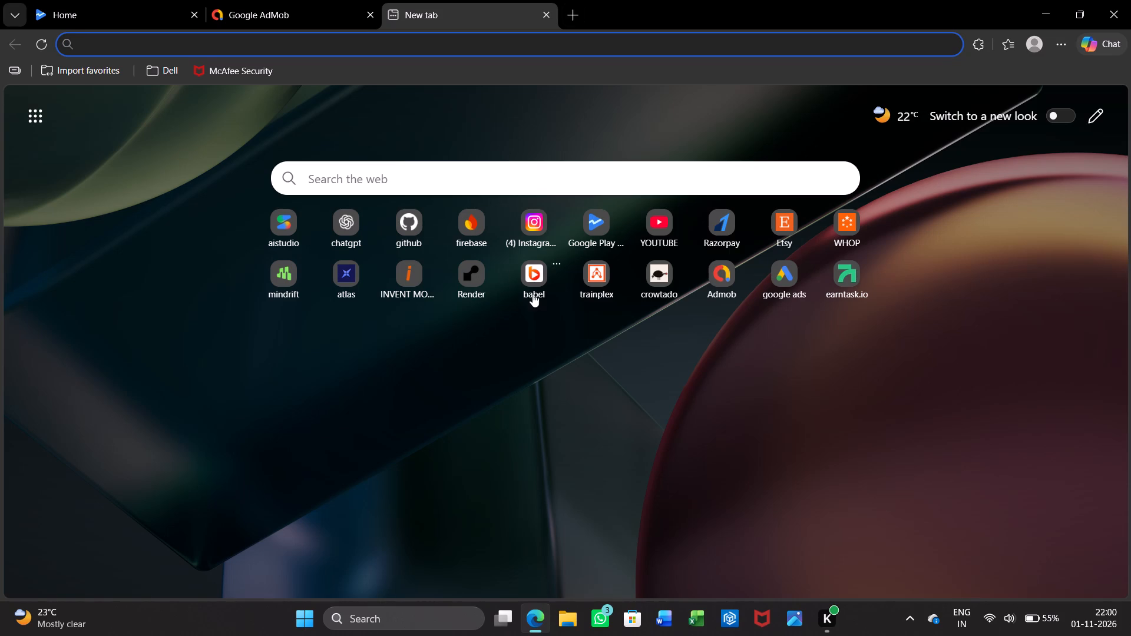
click(528, 220)
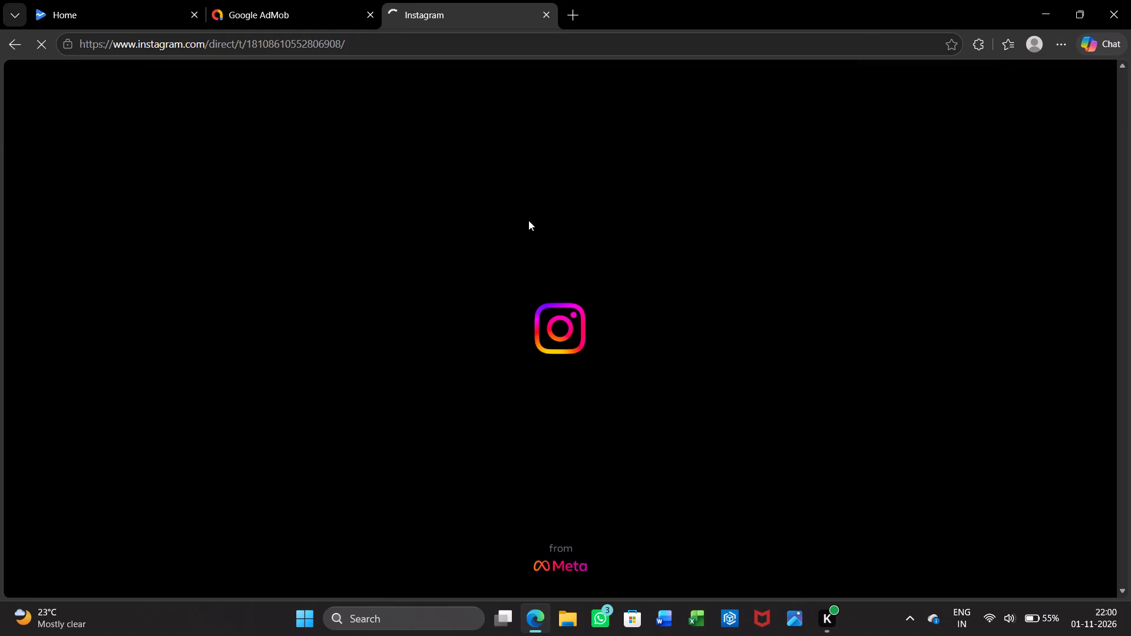
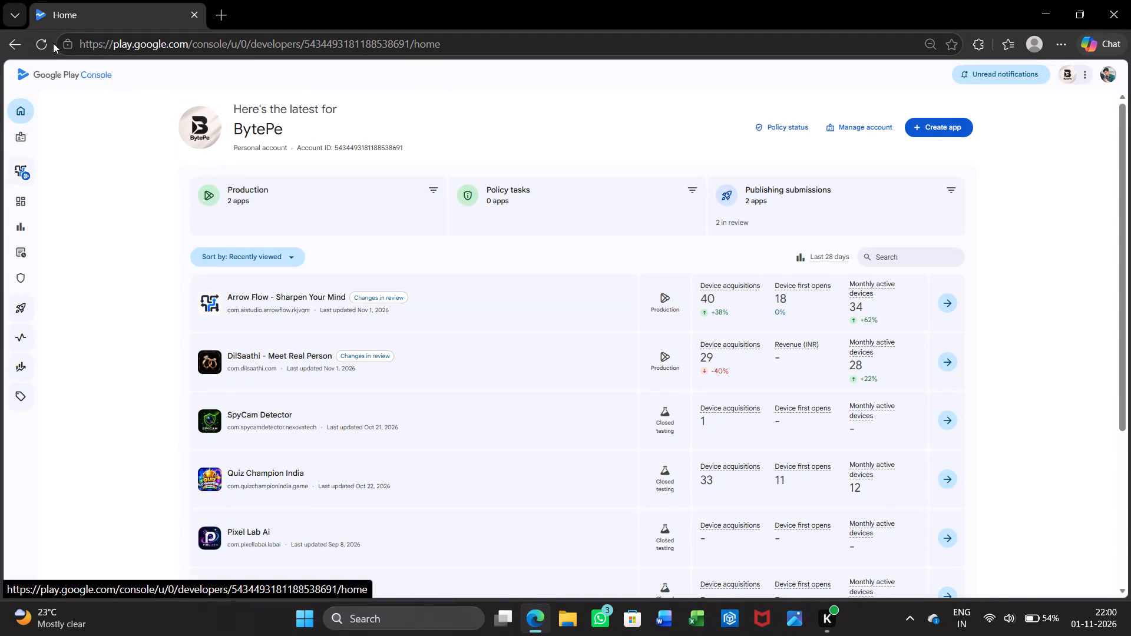
Reload the Play Console developer home page to check the apps' latest review status and device statistics.
click(38, 39)
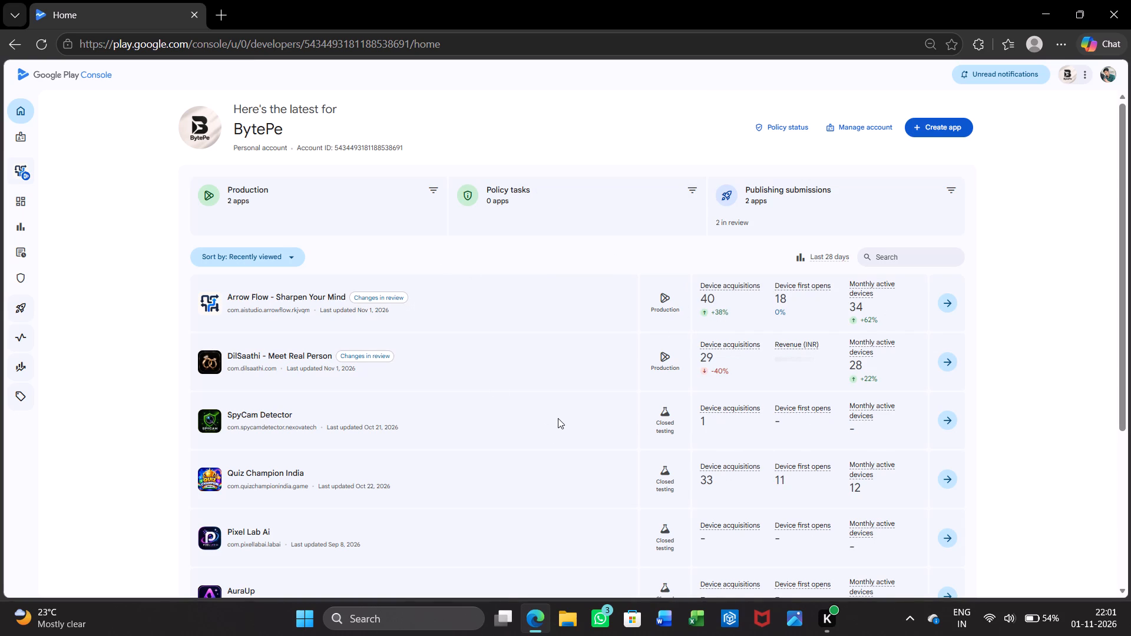
Open a new blank tab and close the Play Console home tab.
click(223, 12)
click(193, 15)
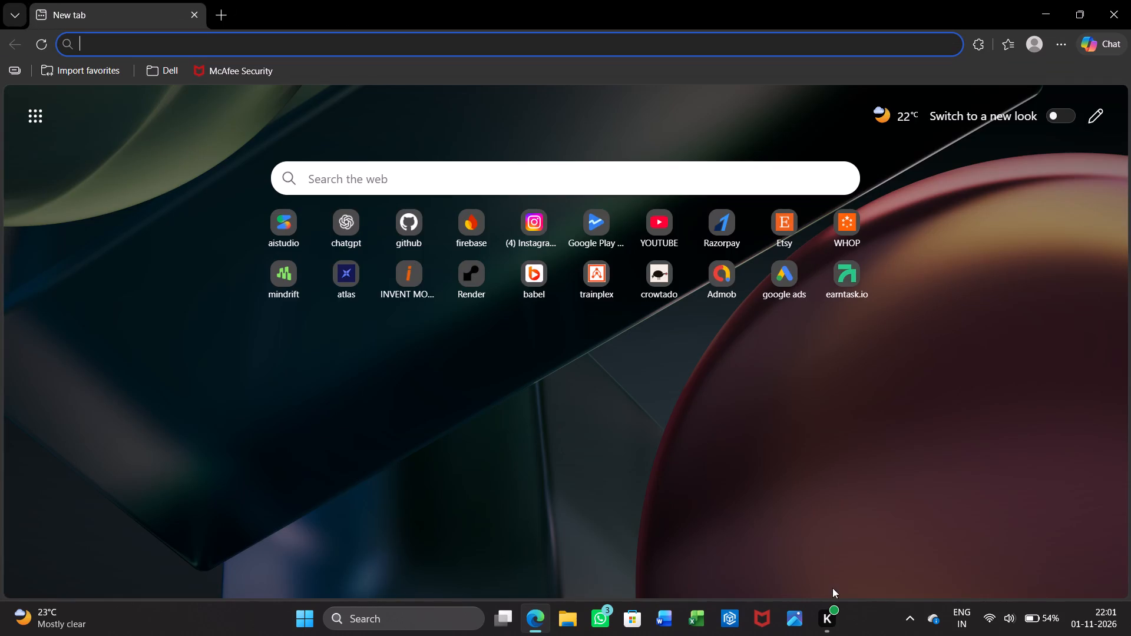